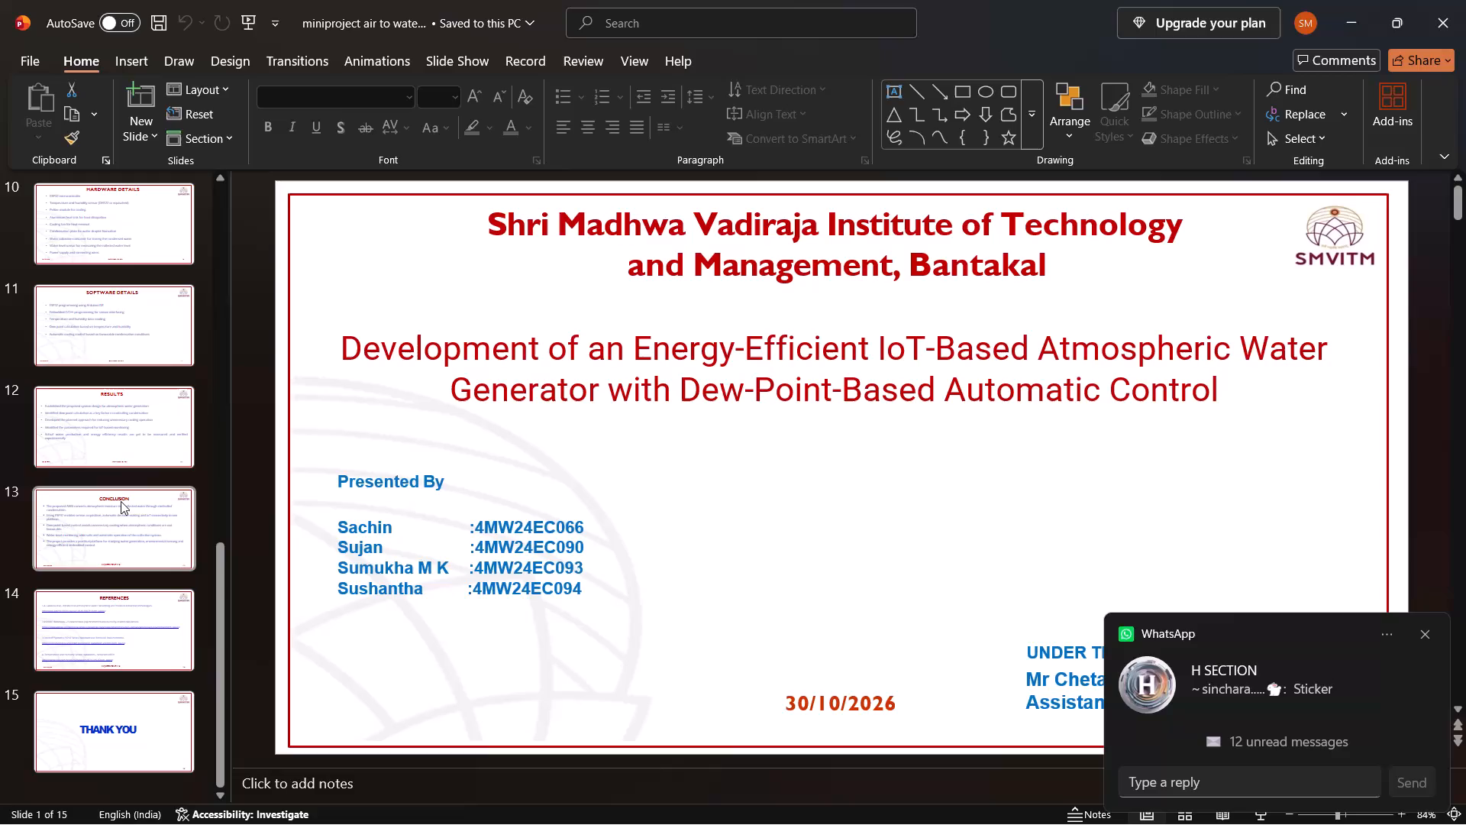
Dismiss the WhatsApp message notification covering the guide details on the title slide.
{"action": "left_click", "coordinate": [1434, 632]}
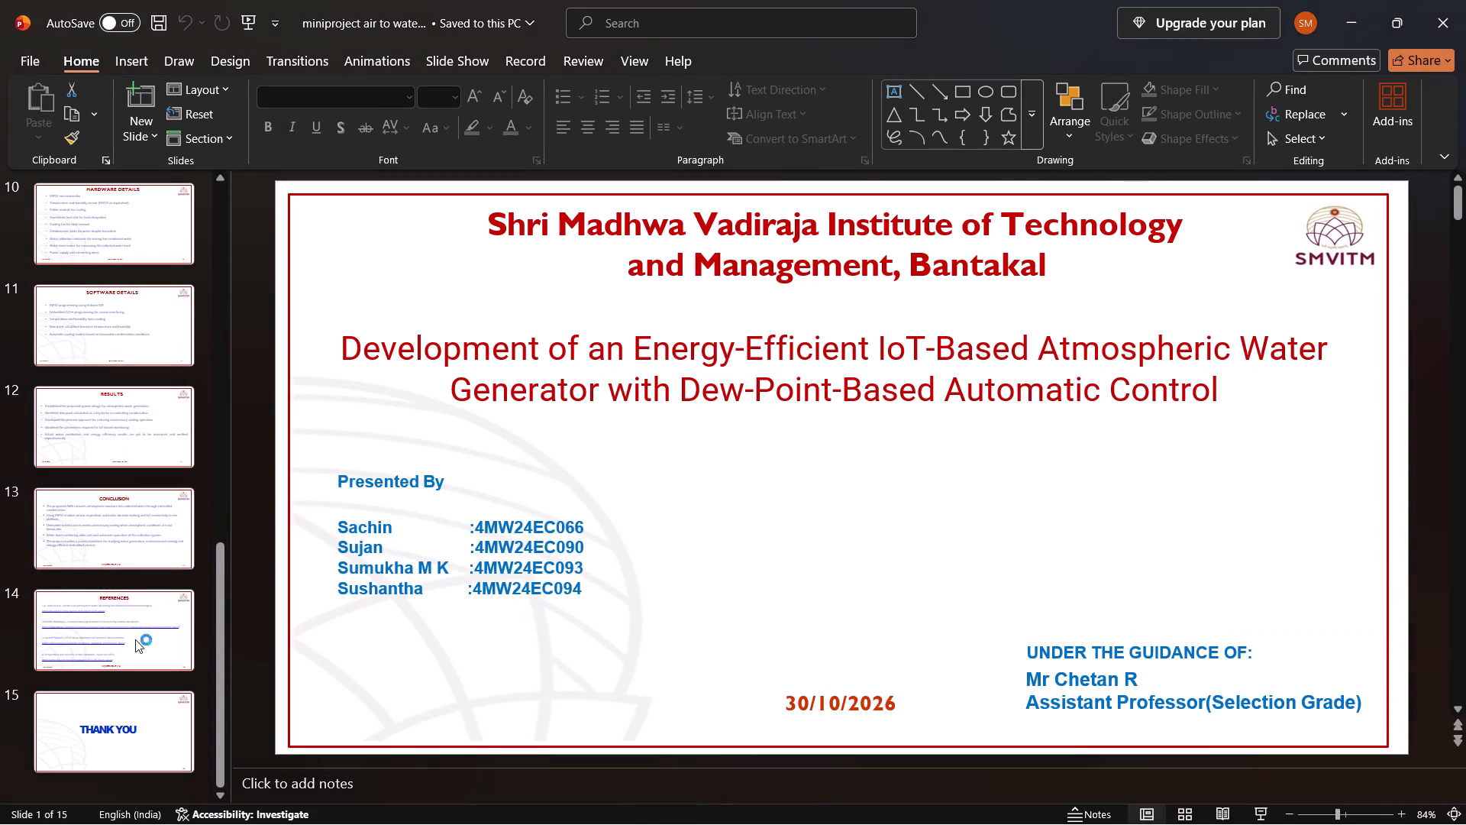
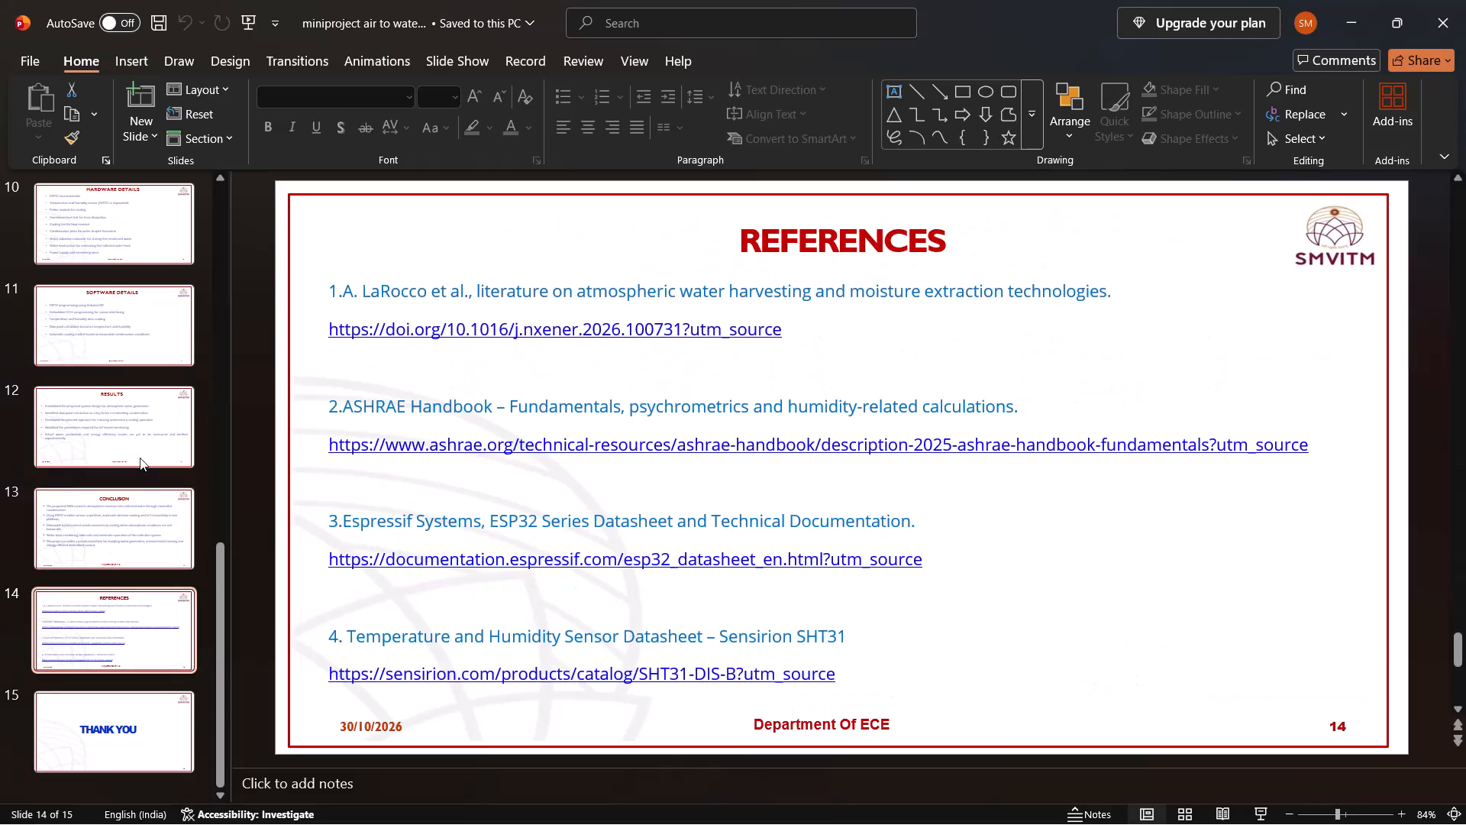
Look through the Software Details slide and the Results slide of the presentation.
{"action": "left_click", "coordinate": [182, 418]}
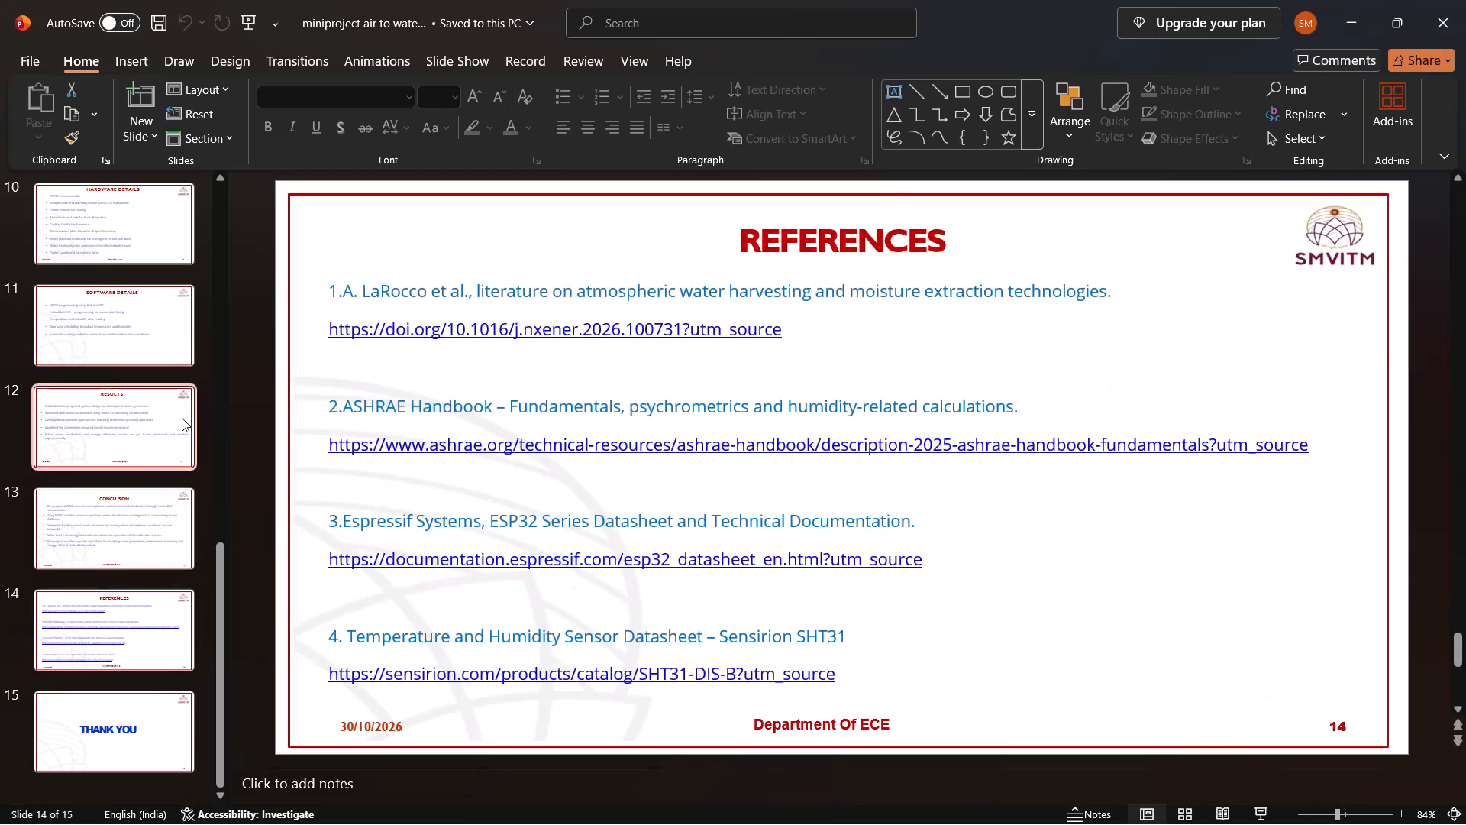
{"action": "left_click", "coordinate": [139, 329]}
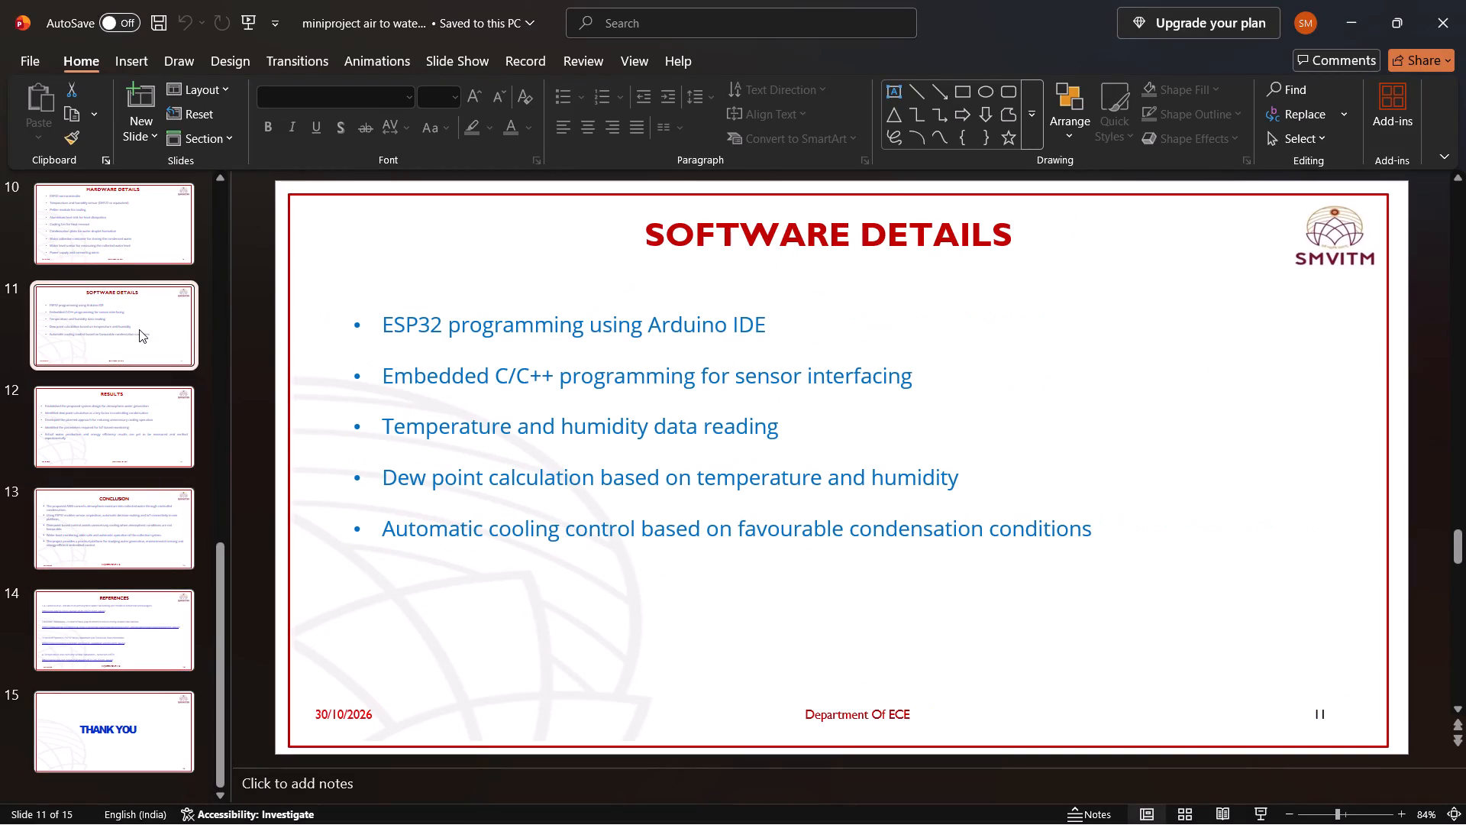
{"action": "scroll", "coordinate": [140, 322], "scroll_direction": "up", "scroll_amount": 1}
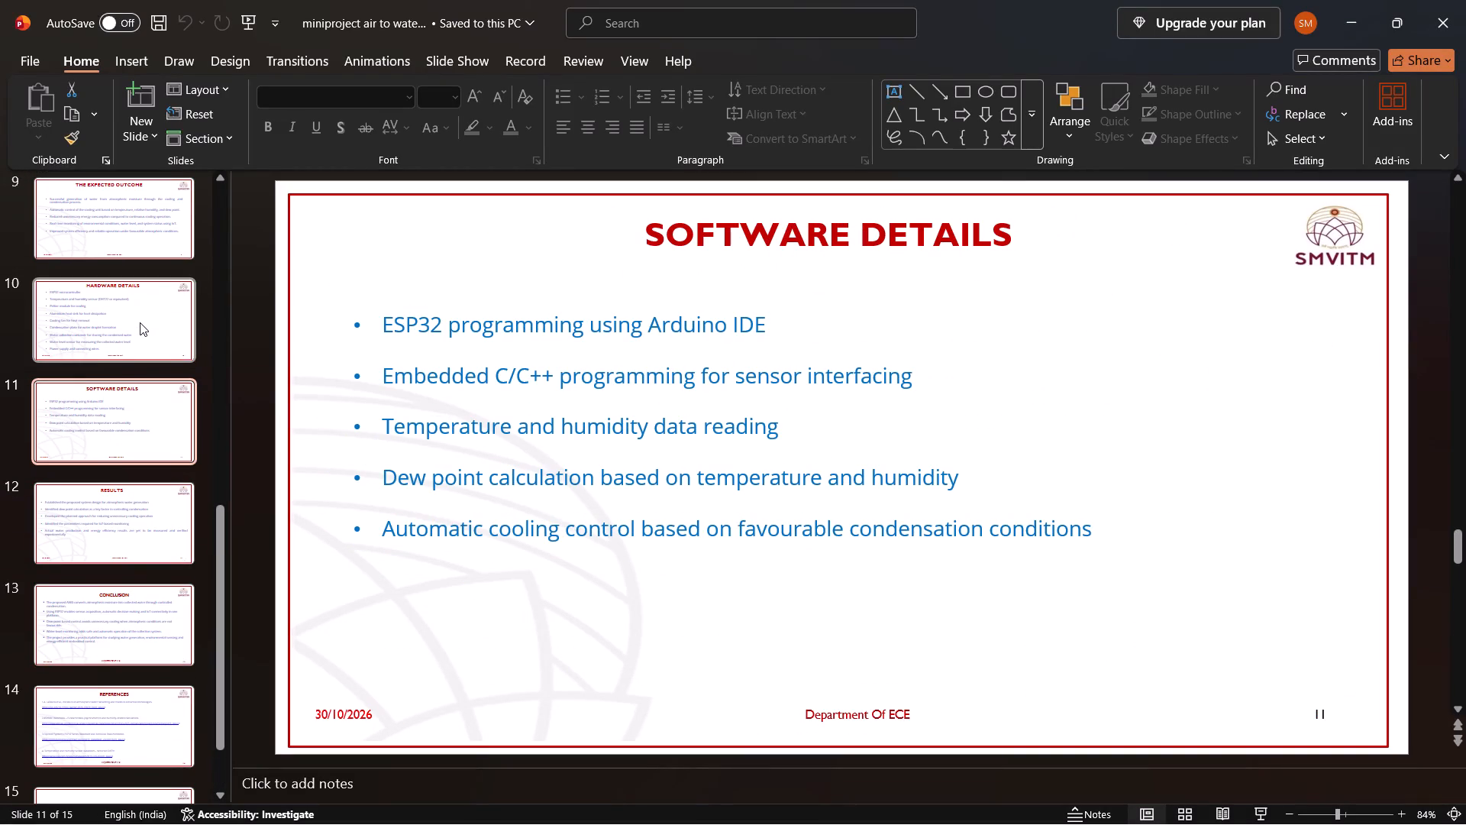
{"action": "left_click", "coordinate": [134, 526]}
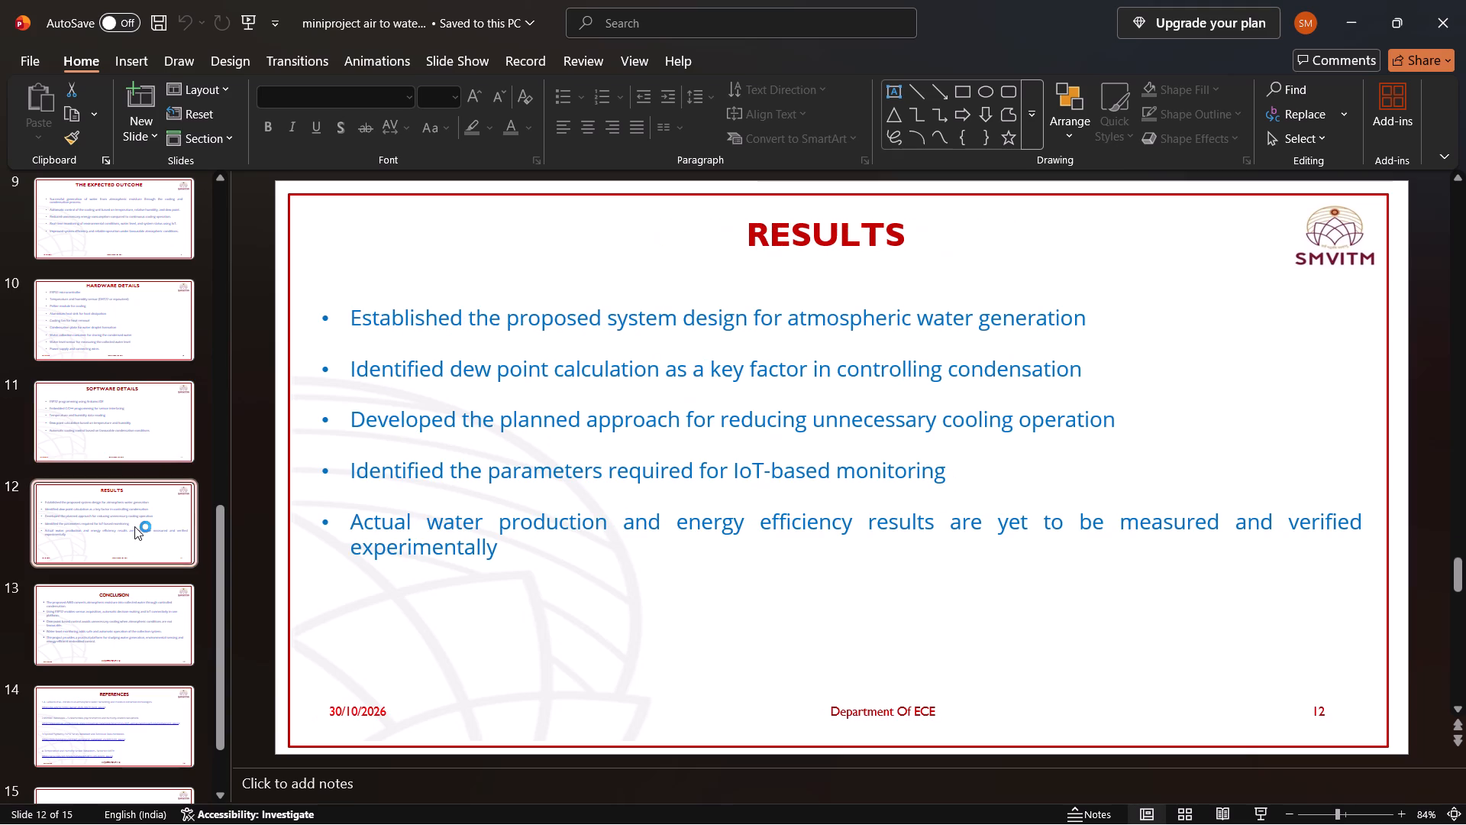
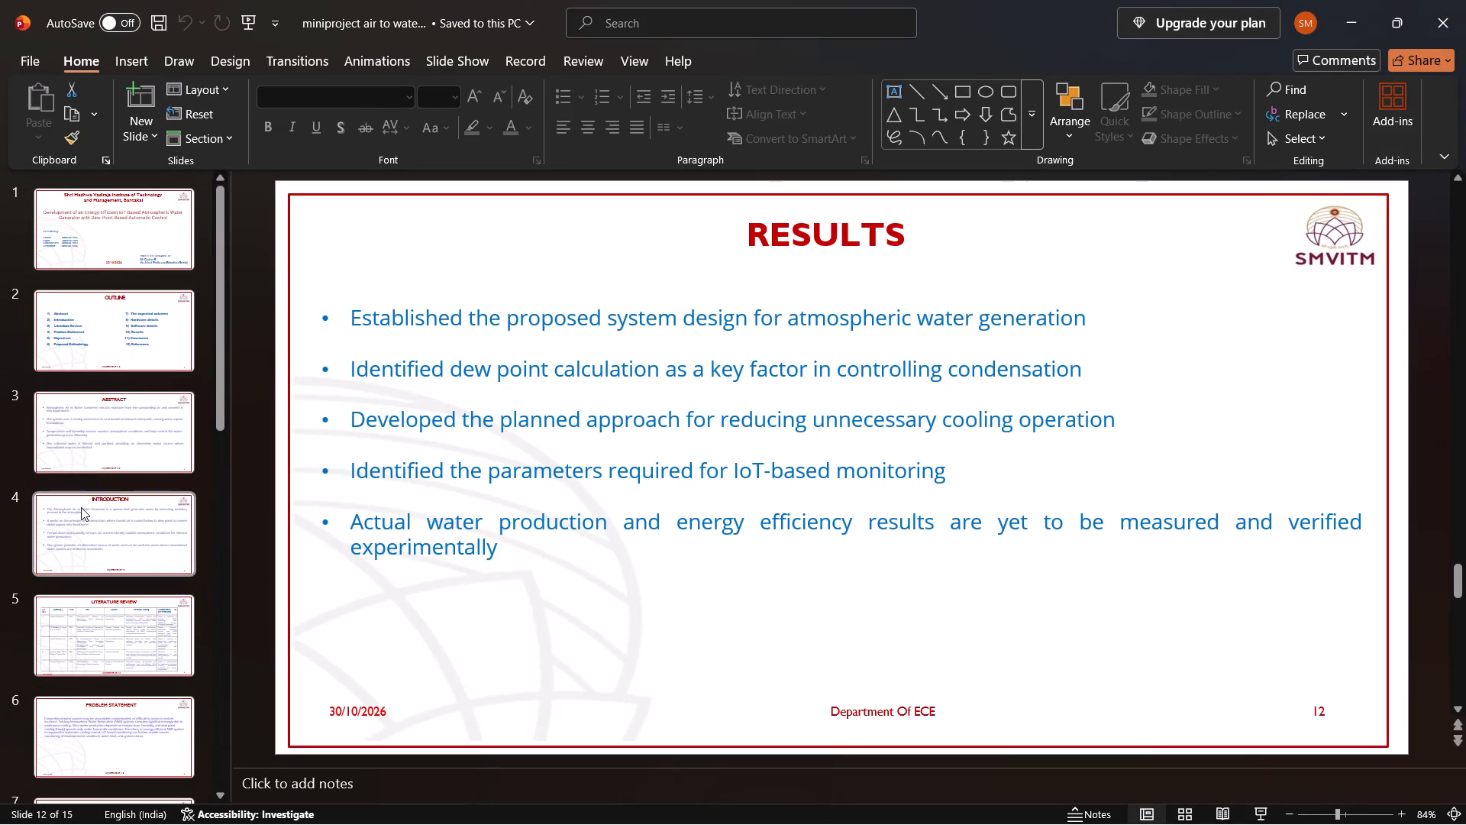
Delete "Energy-Efficient IoT-Based" from the project title on slide 1, so it begins "Development of an Atmospheric Water Generator".
{"action": "left_click", "coordinate": [134, 231]}
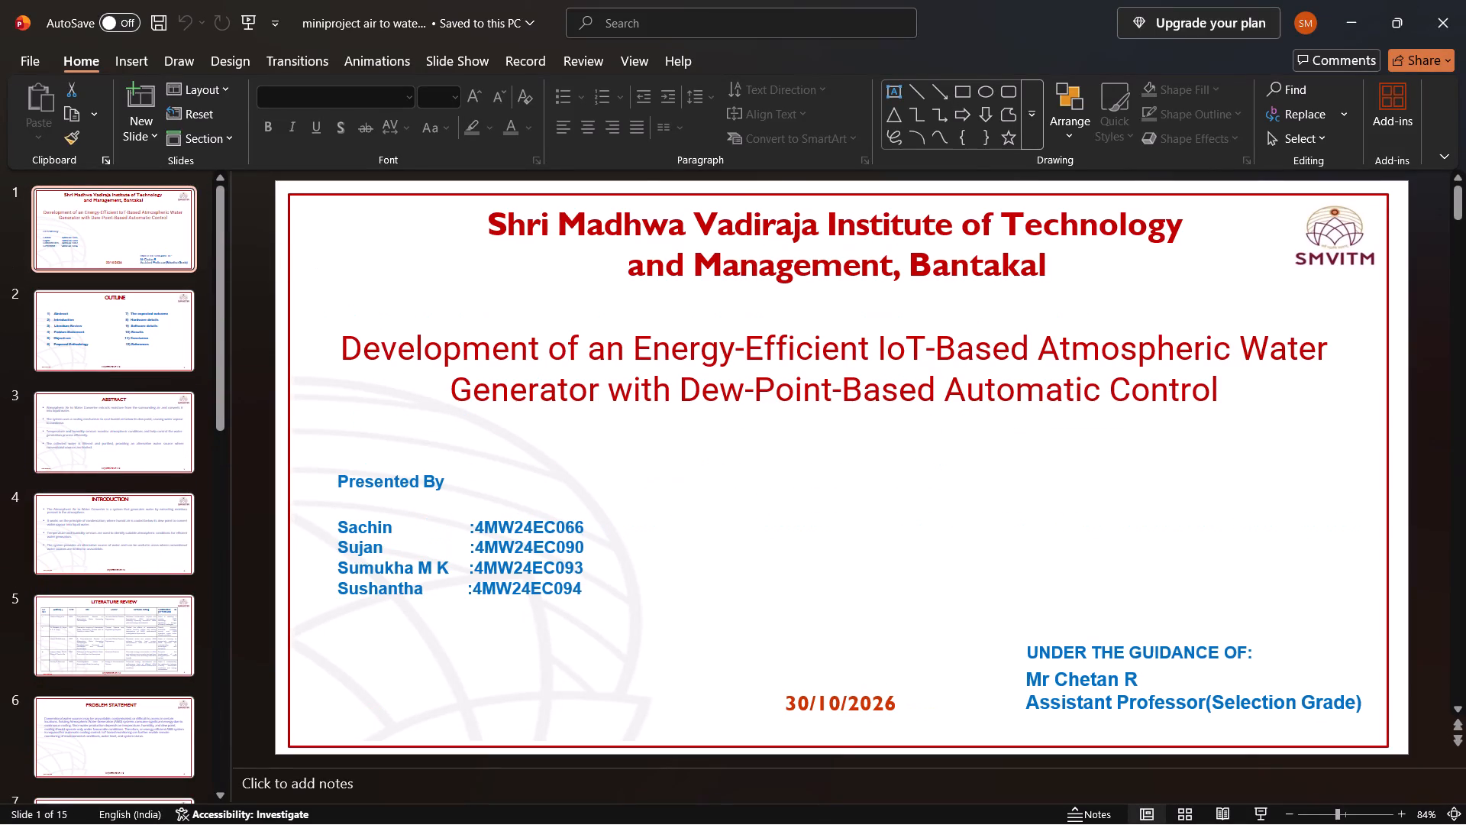
{"action": "left_click", "coordinate": [587, 357]}
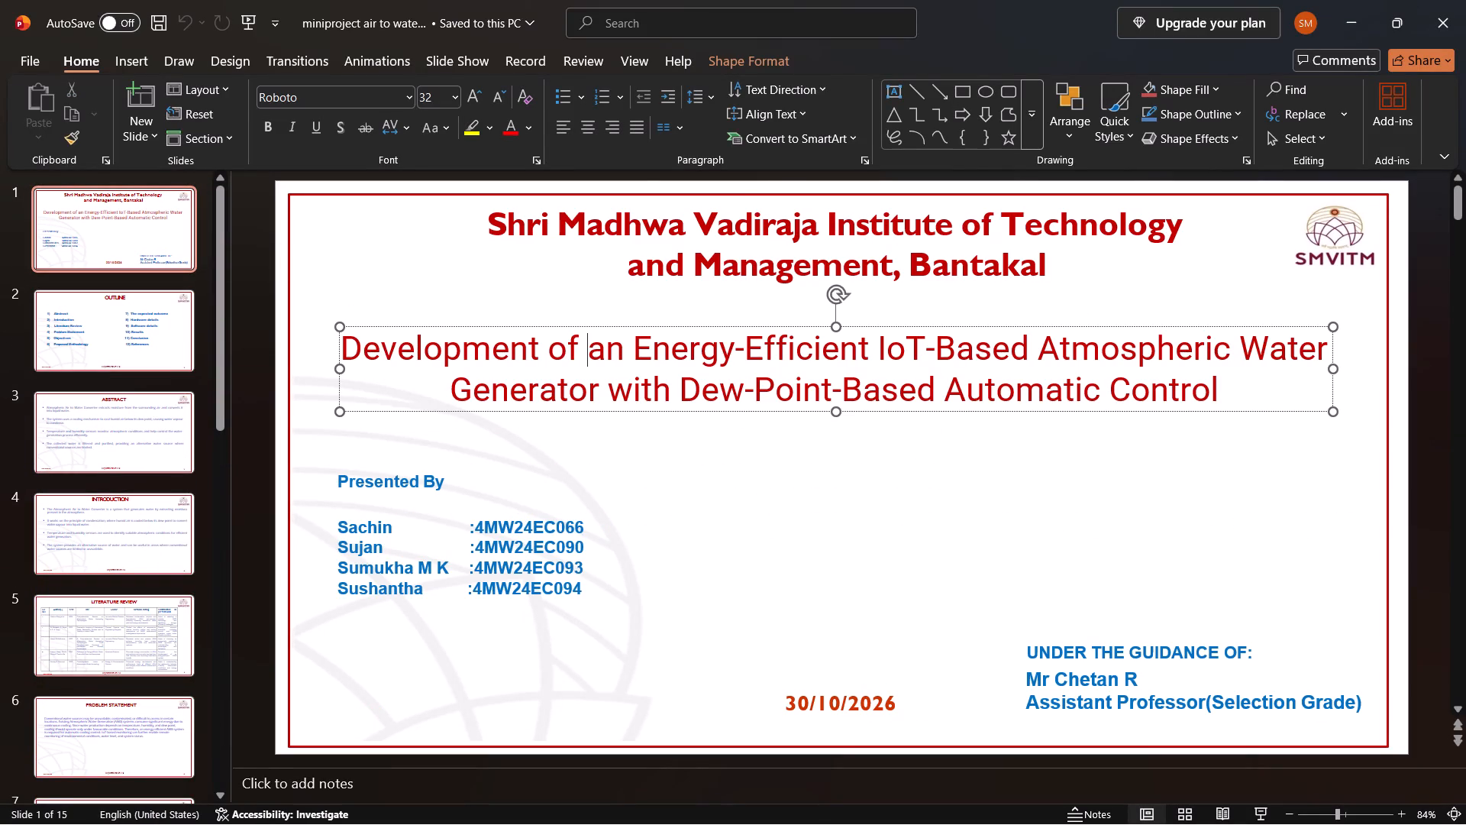
{"action": "left_click", "coordinate": [1033, 351]}
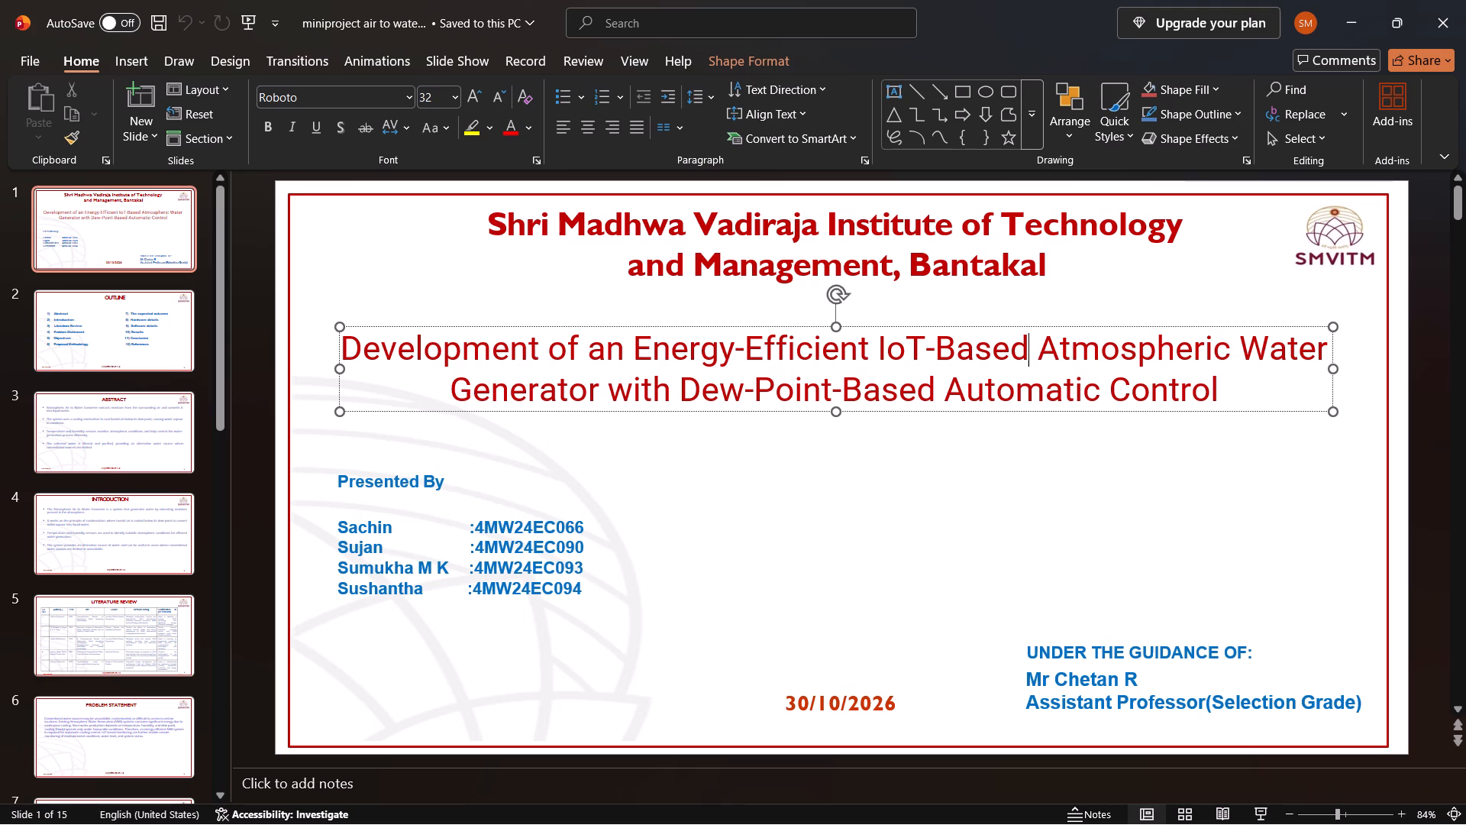
{"action": "key", "text": "BackSpace"}
{"action": "key", "text": "BackSpace"}
{"action": "key", "text": "BackSpace"}
{"action": "key", "text": "BackSpace"}
{"action": "key", "text": "BackSpace"}
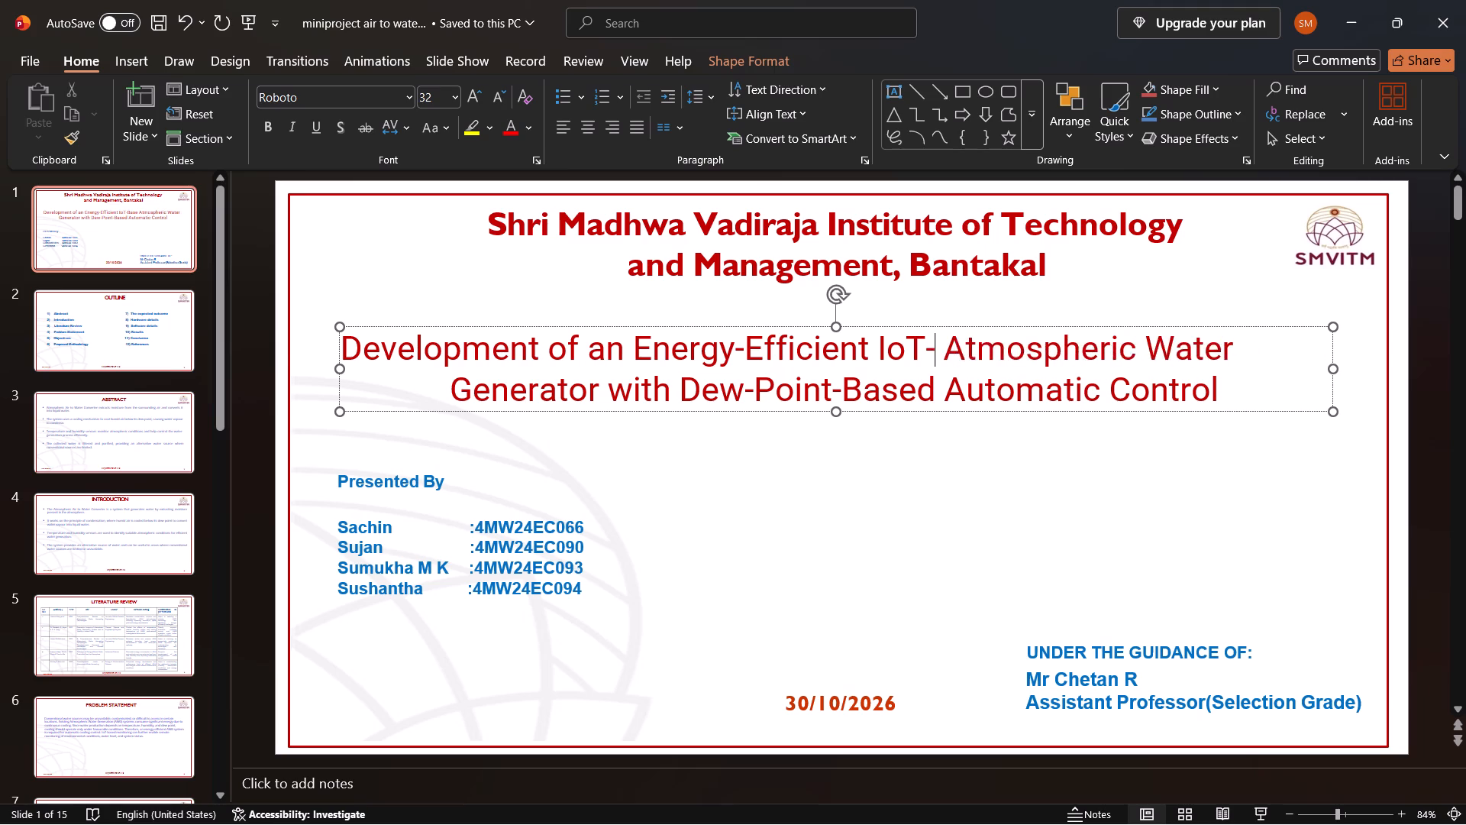
{"action": "key", "text": "BackSpace"}
{"action": "key", "text": "BackSpace"}
{"action": "key", "text": "BackSpace"}
{"action": "key", "text": "BackSpace"}
{"action": "key", "text": "BackSpace"}
{"action": "key", "text": "BackSpace"}
{"action": "key", "text": "BackSpace"}
{"action": "key", "text": "BackSpace"}
{"action": "key", "text": "BackSpace"}
{"action": "key", "text": "BackSpace"}
{"action": "key", "text": "BackSpace"}
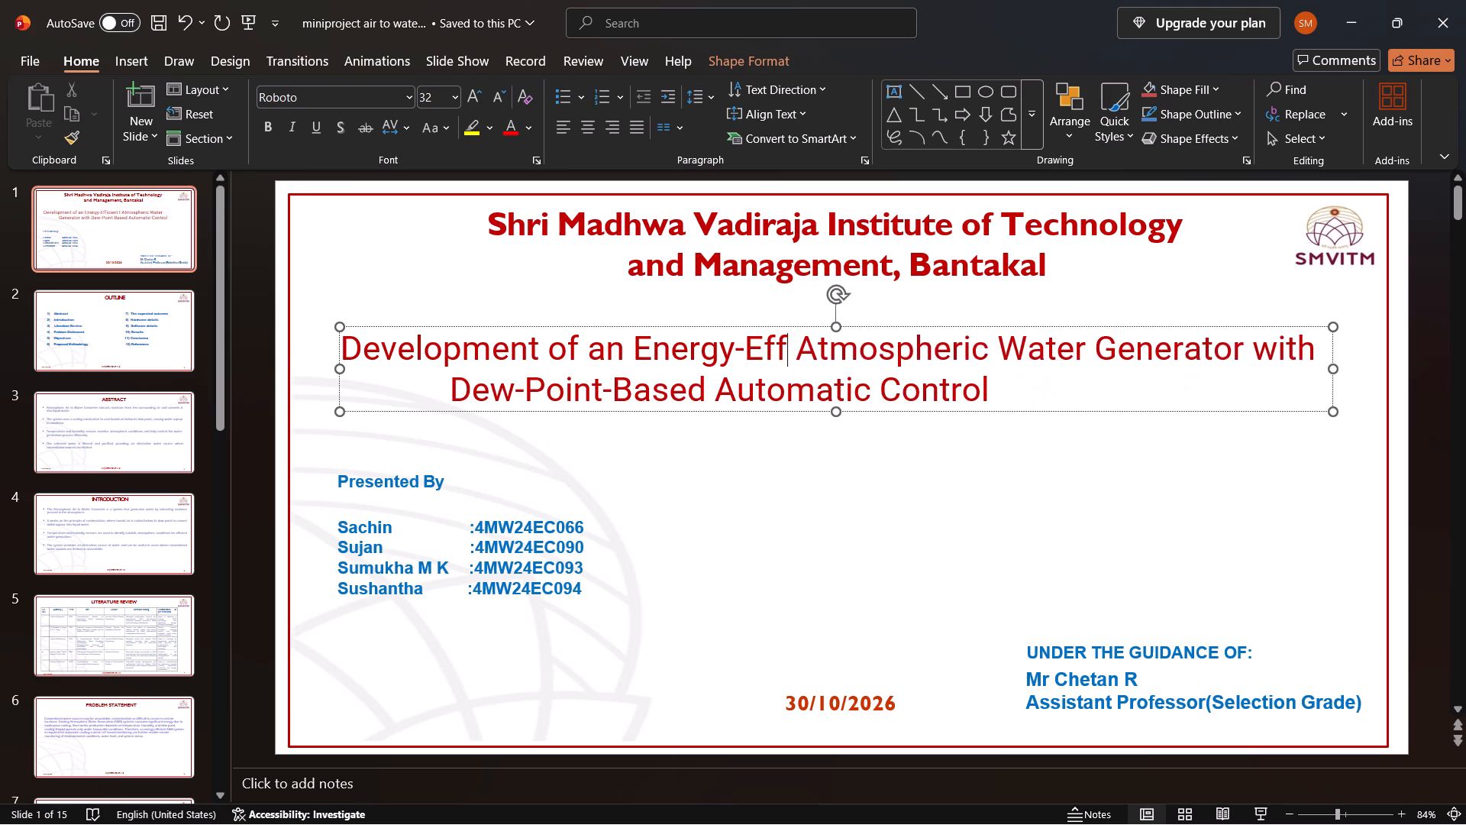
{"action": "key", "text": "BackSpace"}
{"action": "key", "text": "BackSpace"}
{"action": "key", "text": "BackSpace"}
{"action": "key", "text": "BackSpace"}
{"action": "key", "text": "BackSpace"}
{"action": "key", "text": "BackSpace"}
{"action": "key", "text": "BackSpace"}
{"action": "key", "text": "BackSpace"}
{"action": "key", "text": "BackSpace"}
{"action": "key", "text": "BackSpace"}
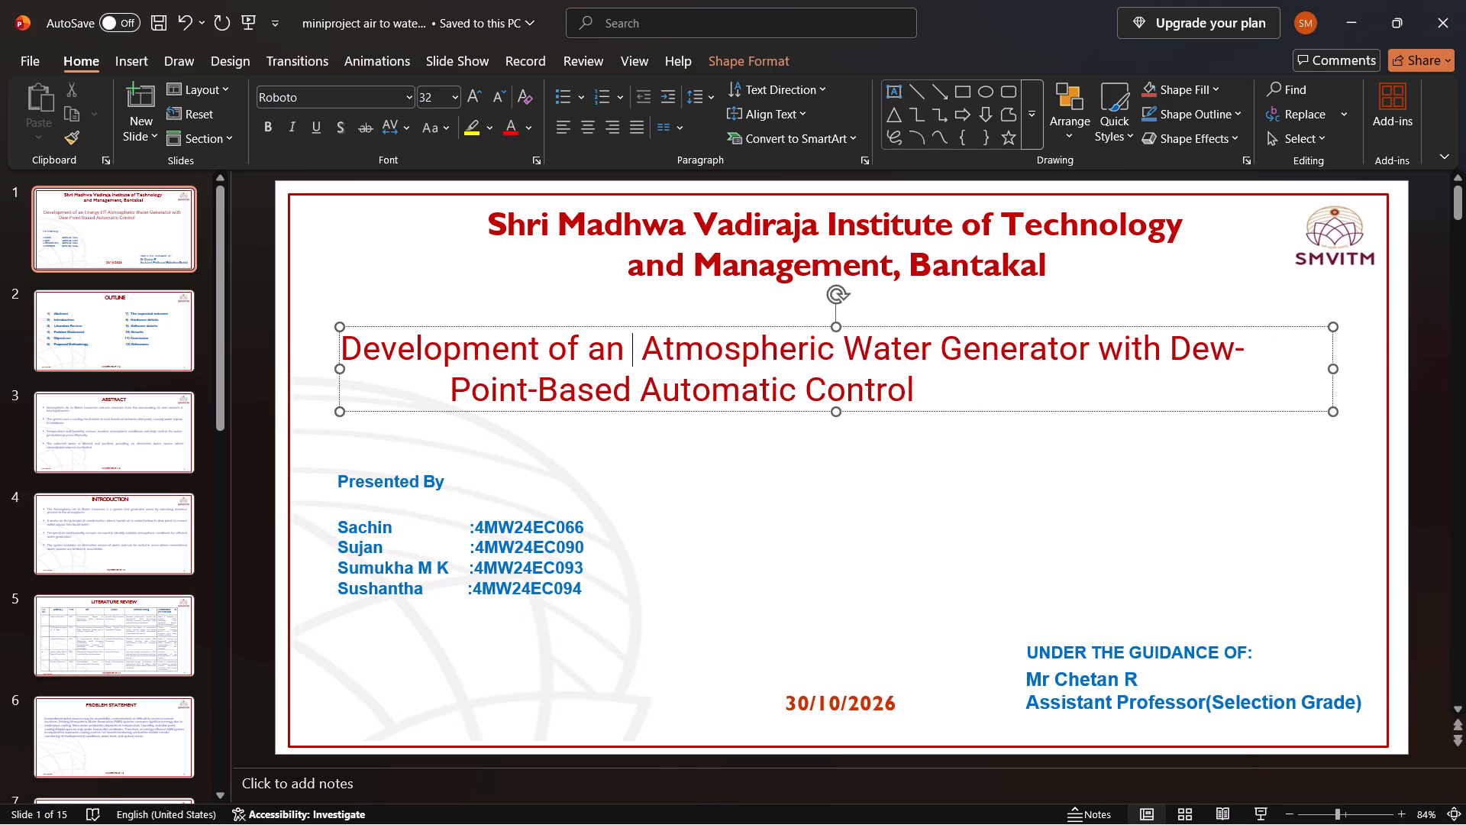
{"action": "key", "text": "BackSpace"}
{"action": "key", "text": "BackSpace"}
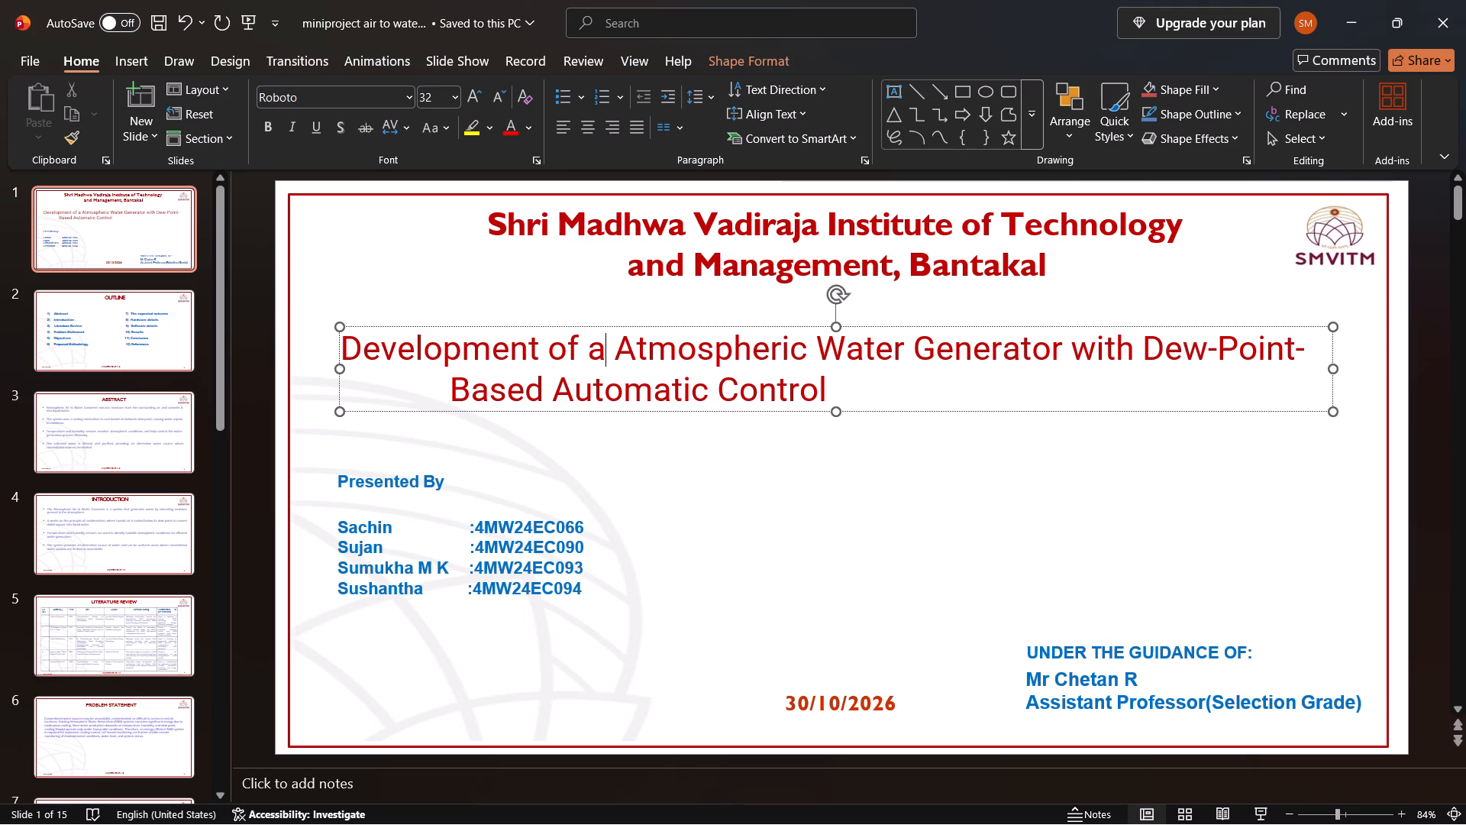
{"action": "key", "text": "n"}
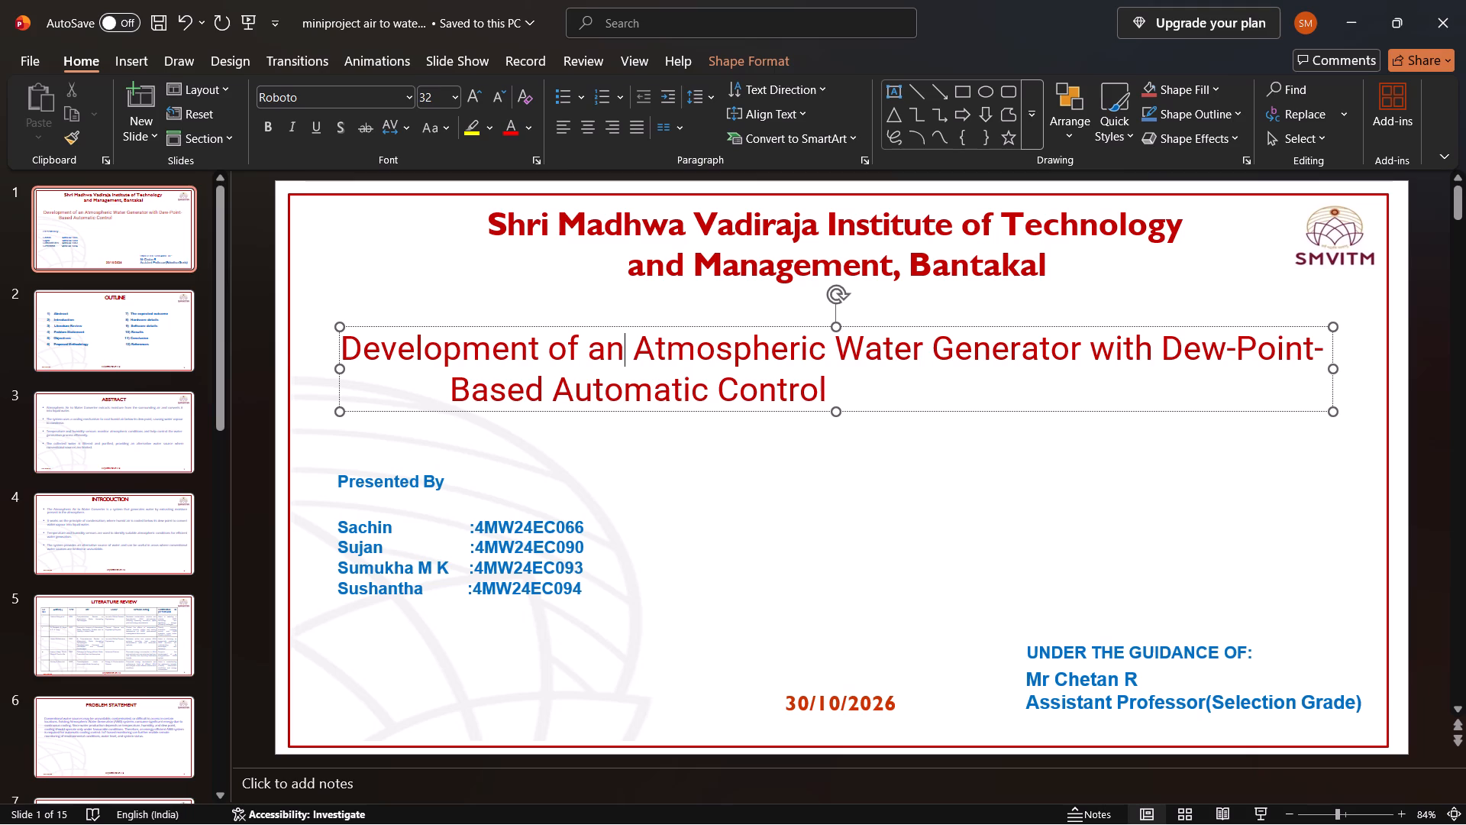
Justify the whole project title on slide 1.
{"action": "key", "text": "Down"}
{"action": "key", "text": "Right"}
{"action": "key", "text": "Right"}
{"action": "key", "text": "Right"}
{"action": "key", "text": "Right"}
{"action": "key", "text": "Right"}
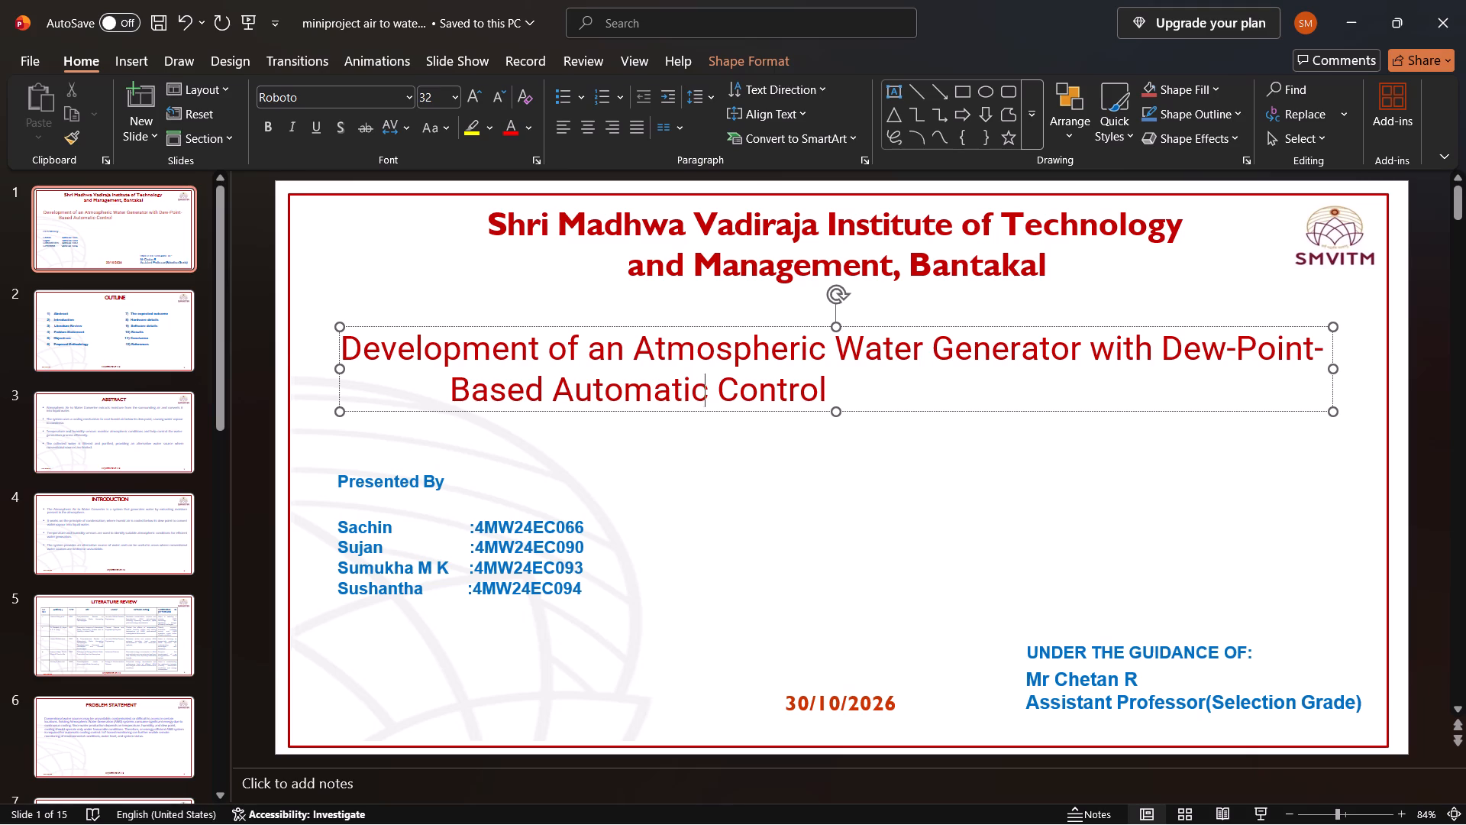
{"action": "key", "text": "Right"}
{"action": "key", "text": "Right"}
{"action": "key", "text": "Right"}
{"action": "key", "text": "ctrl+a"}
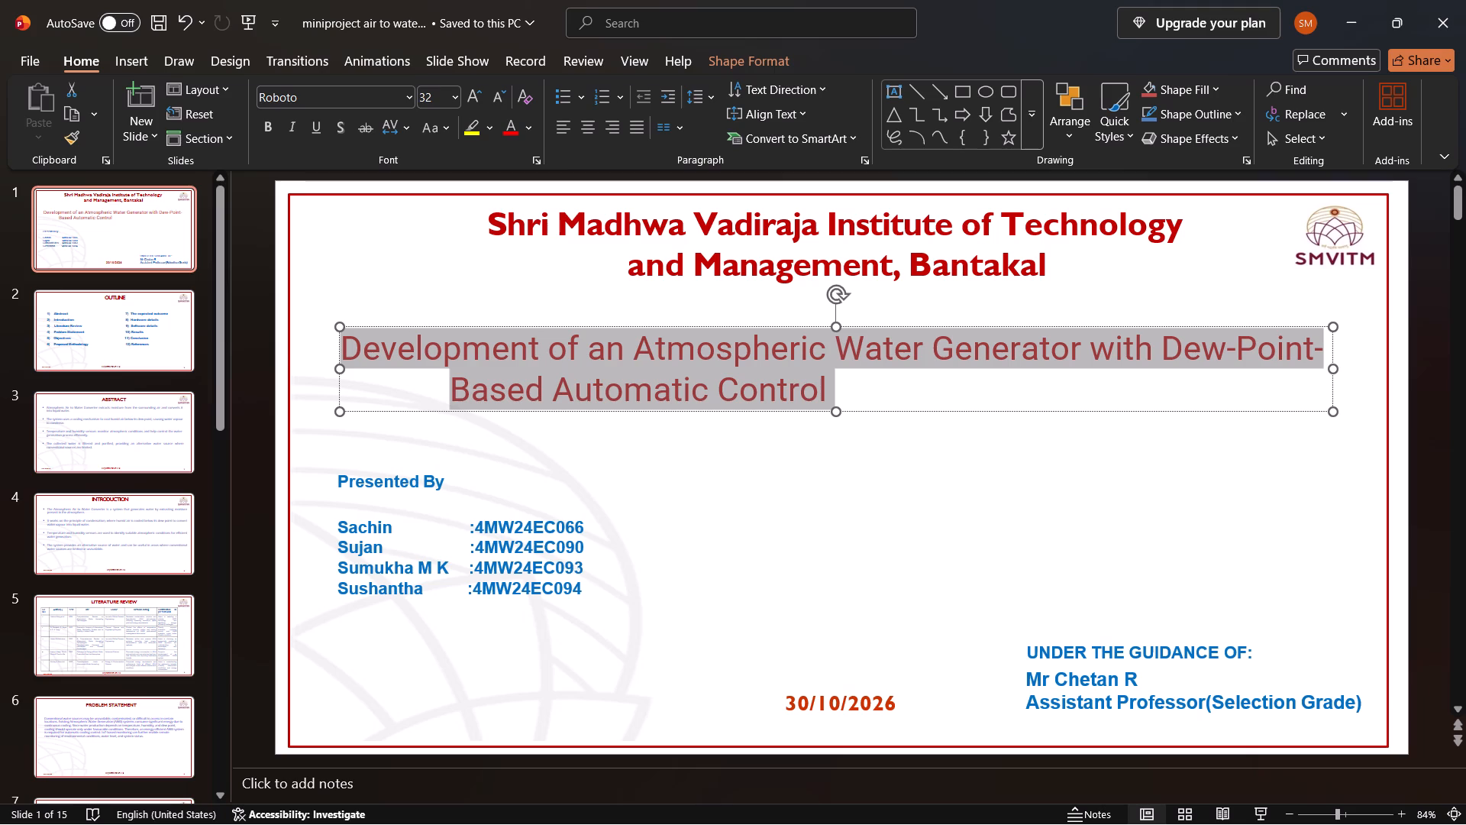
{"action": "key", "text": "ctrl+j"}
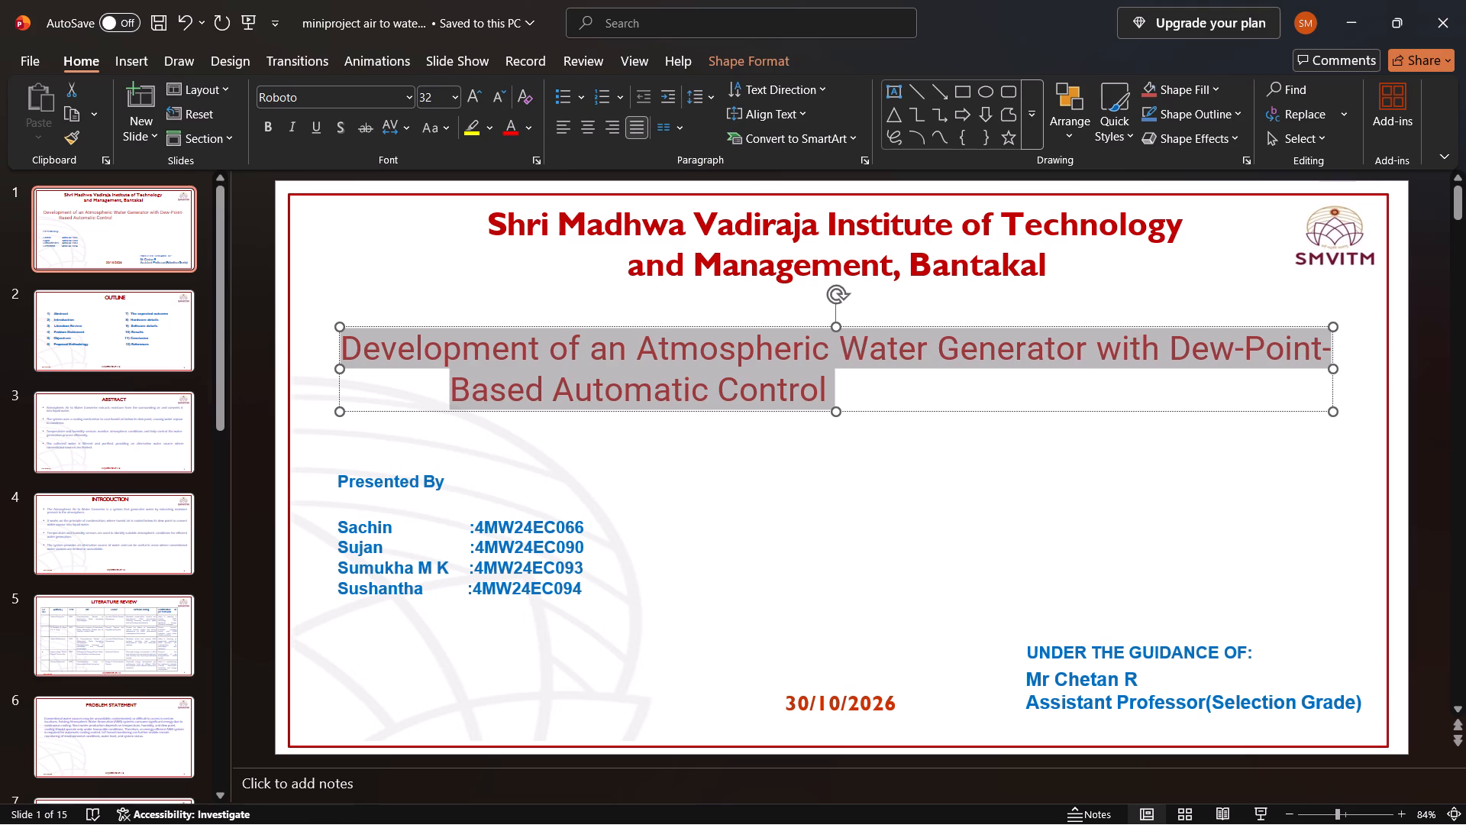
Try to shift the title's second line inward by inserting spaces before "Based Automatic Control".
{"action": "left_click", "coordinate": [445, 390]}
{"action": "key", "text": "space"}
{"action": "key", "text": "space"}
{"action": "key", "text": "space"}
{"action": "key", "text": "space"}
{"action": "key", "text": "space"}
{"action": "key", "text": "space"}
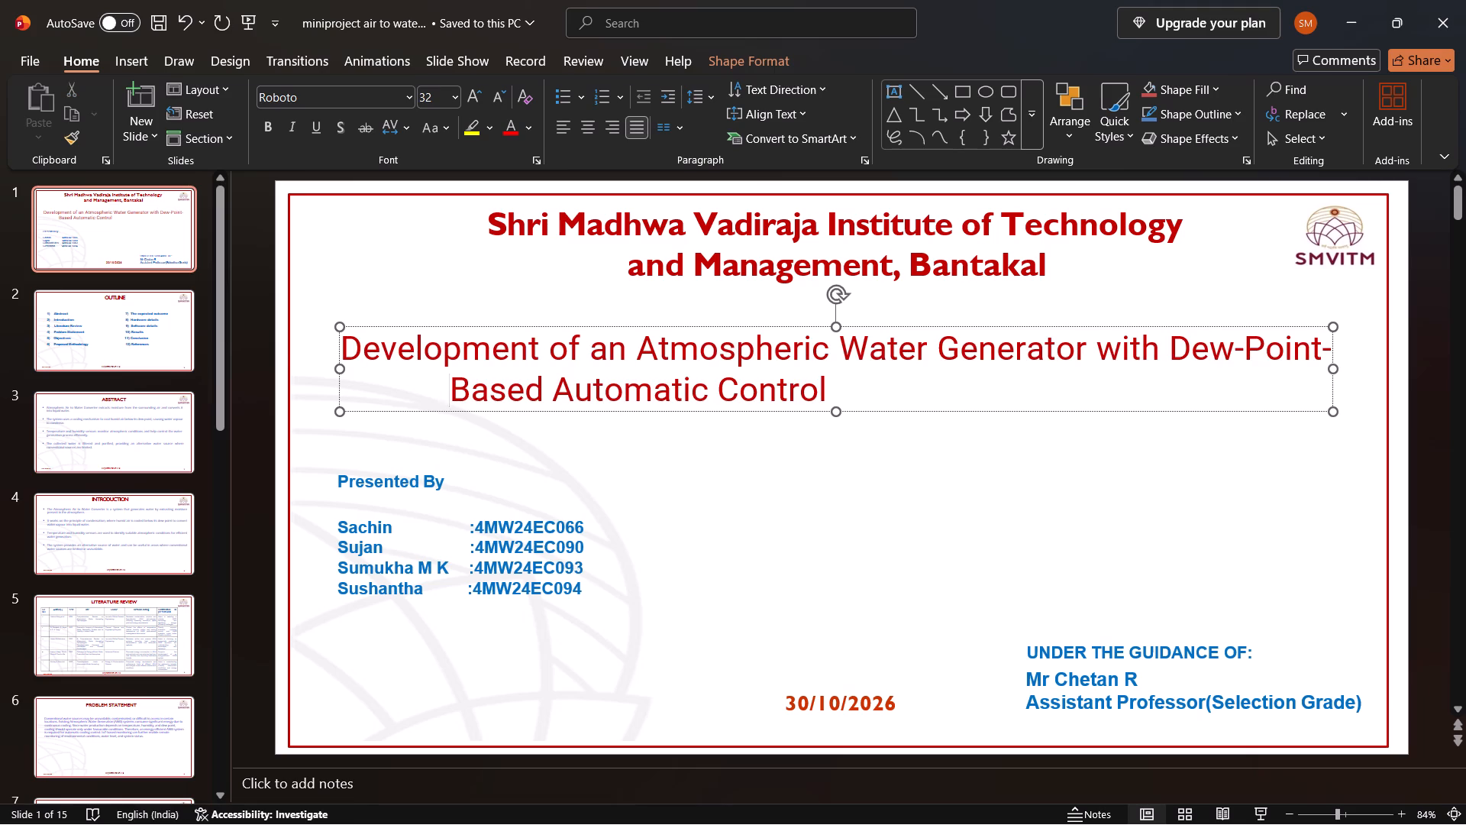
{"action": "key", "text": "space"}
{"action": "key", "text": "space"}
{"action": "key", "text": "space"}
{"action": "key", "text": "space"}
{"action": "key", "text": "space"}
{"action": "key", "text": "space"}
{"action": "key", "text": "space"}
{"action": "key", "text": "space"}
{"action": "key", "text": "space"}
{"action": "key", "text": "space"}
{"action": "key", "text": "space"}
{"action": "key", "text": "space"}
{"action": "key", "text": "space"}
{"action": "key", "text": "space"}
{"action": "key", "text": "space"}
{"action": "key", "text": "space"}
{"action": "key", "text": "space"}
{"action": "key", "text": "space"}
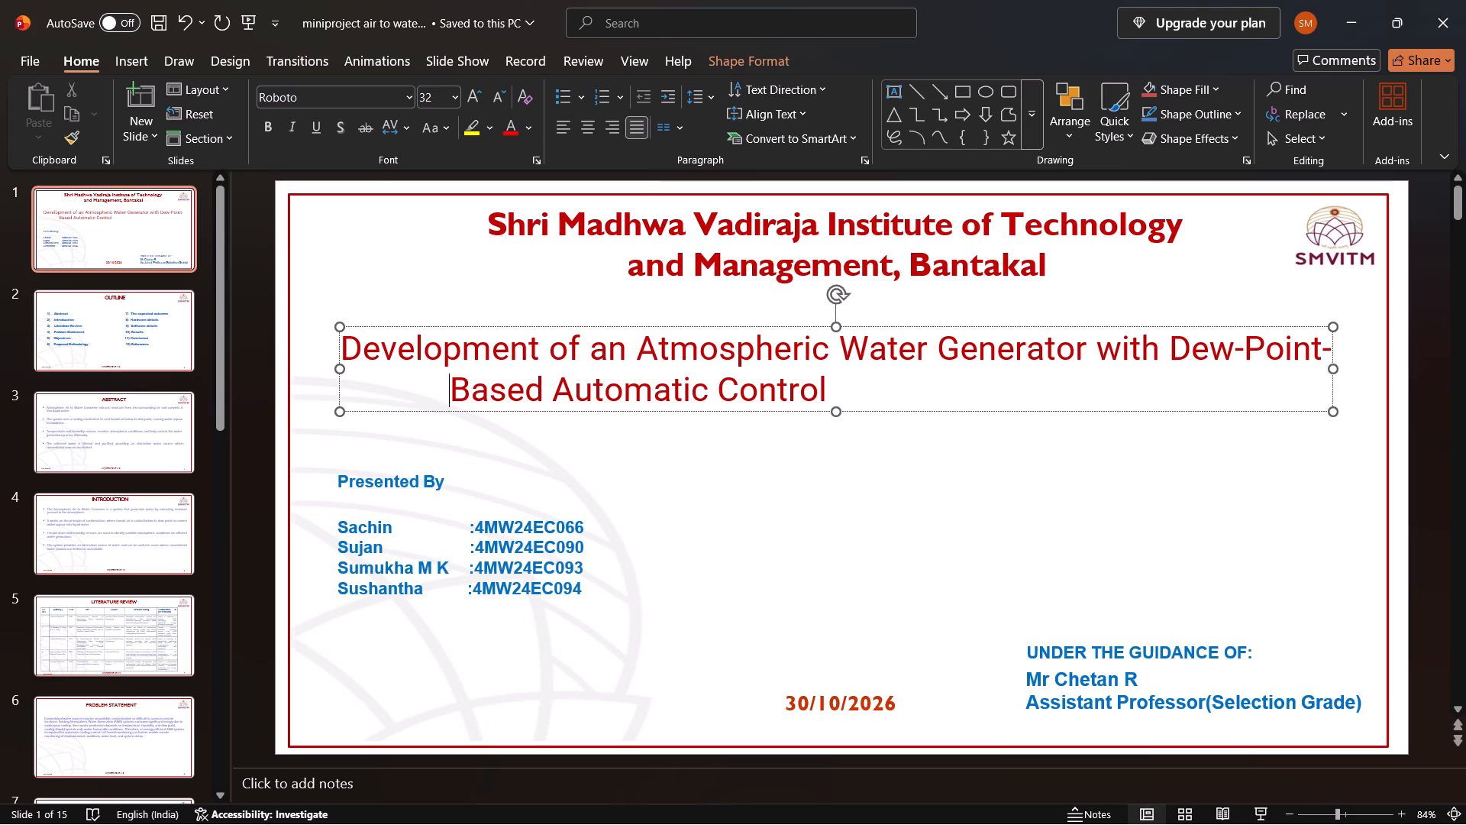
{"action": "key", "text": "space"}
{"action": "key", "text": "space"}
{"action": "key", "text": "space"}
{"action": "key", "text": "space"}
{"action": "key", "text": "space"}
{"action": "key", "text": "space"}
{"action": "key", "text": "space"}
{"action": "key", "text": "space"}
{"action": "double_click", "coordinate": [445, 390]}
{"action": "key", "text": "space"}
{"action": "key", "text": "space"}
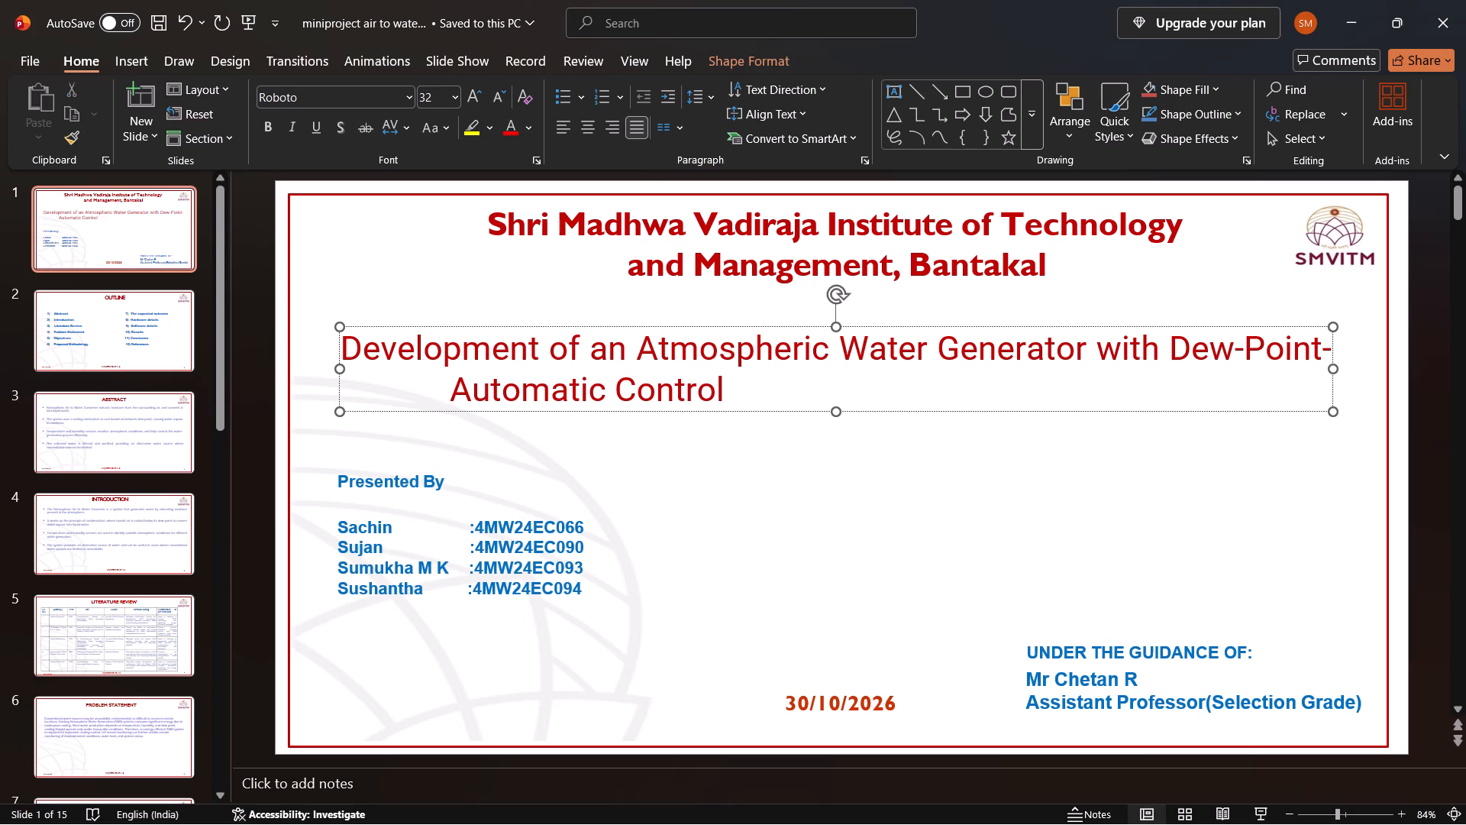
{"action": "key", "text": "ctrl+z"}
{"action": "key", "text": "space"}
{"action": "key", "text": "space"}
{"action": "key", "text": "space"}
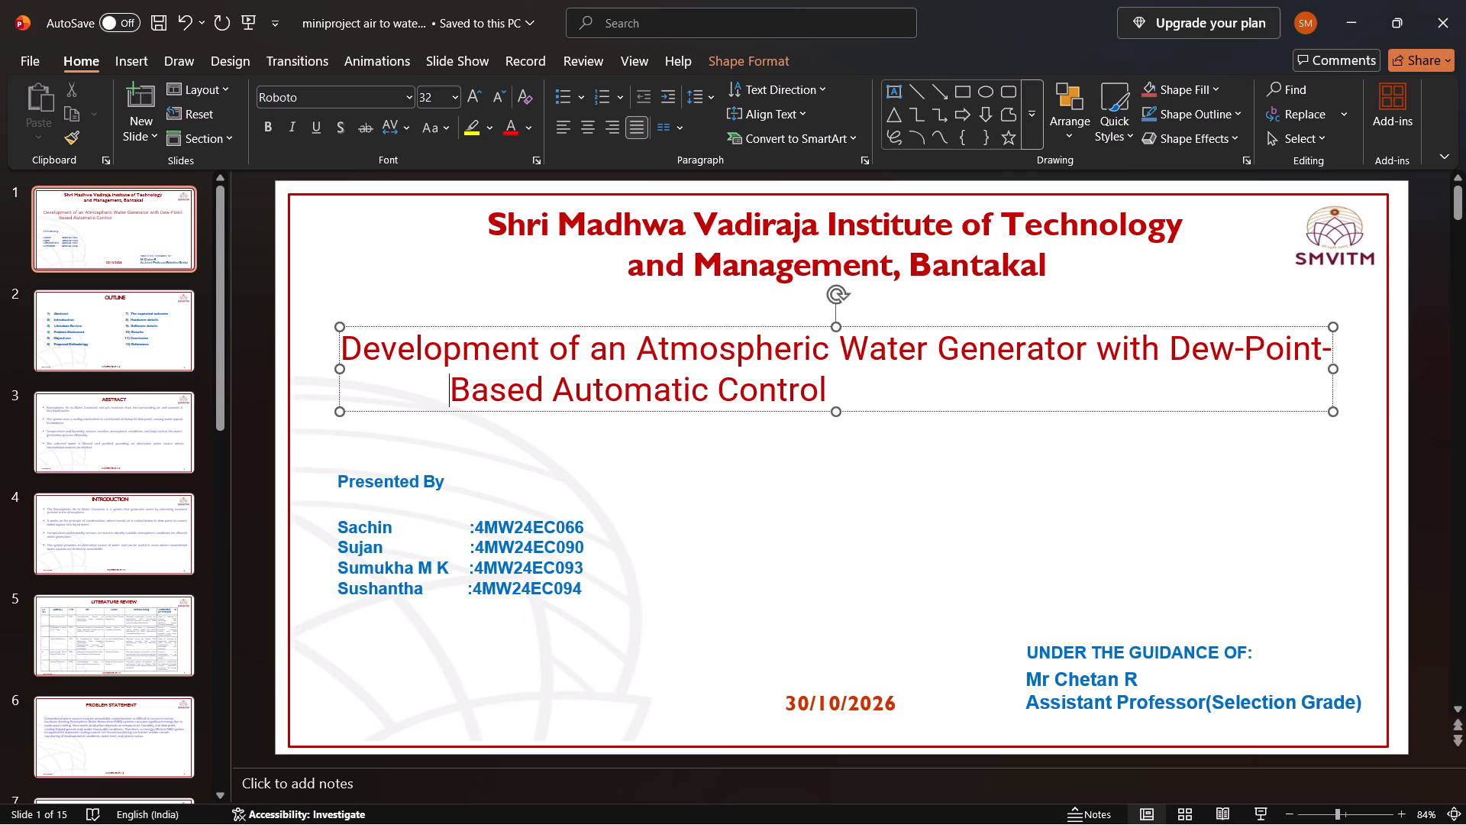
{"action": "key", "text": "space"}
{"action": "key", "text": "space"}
Centre-align the project title on slide 1.
{"action": "left_click_drag", "start_coordinate": [446, 393], "coordinate": [704, 390]}
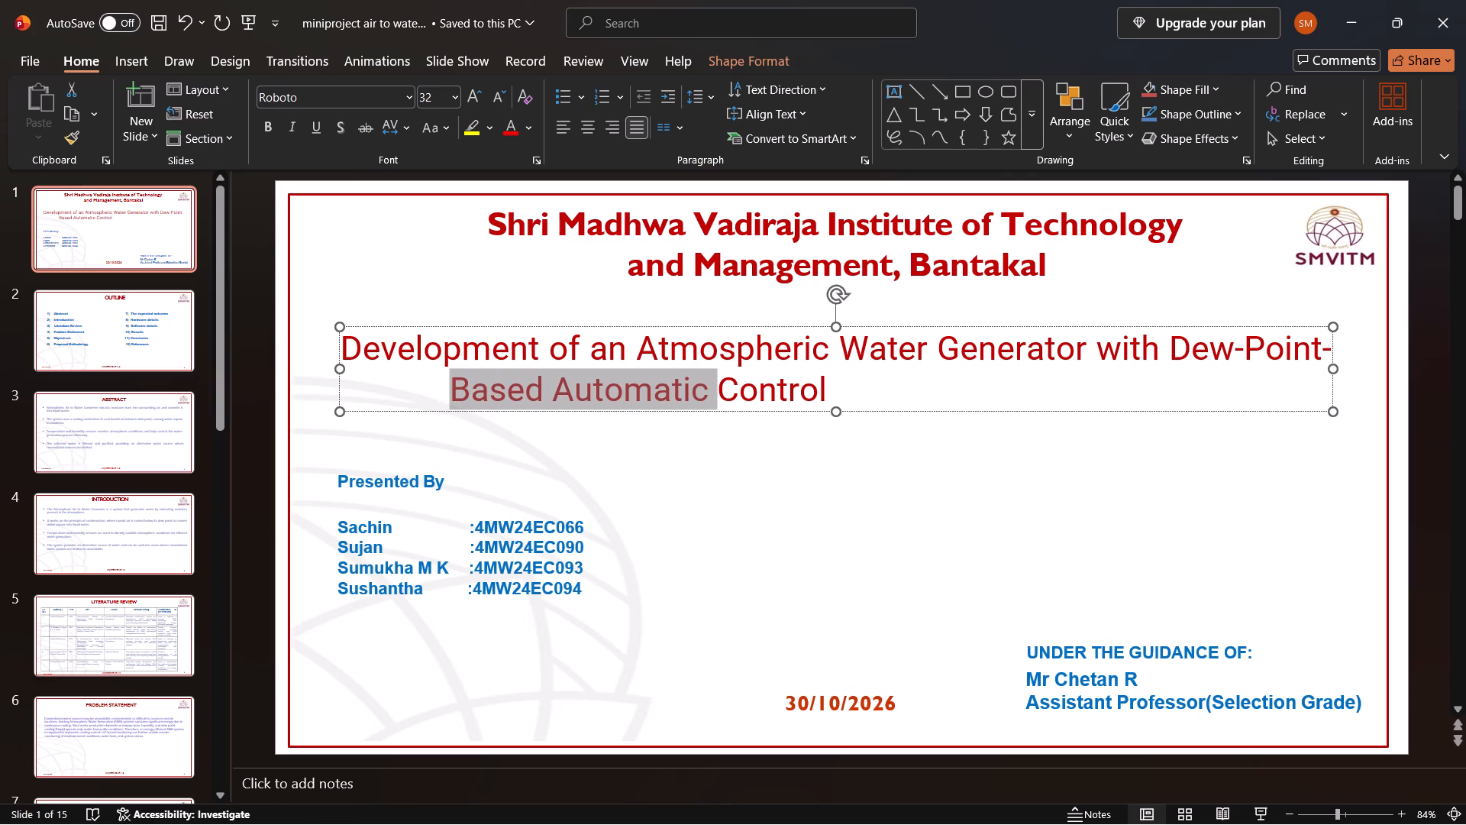
{"action": "left_click_drag", "start_coordinate": [704, 390], "coordinate": [799, 391]}
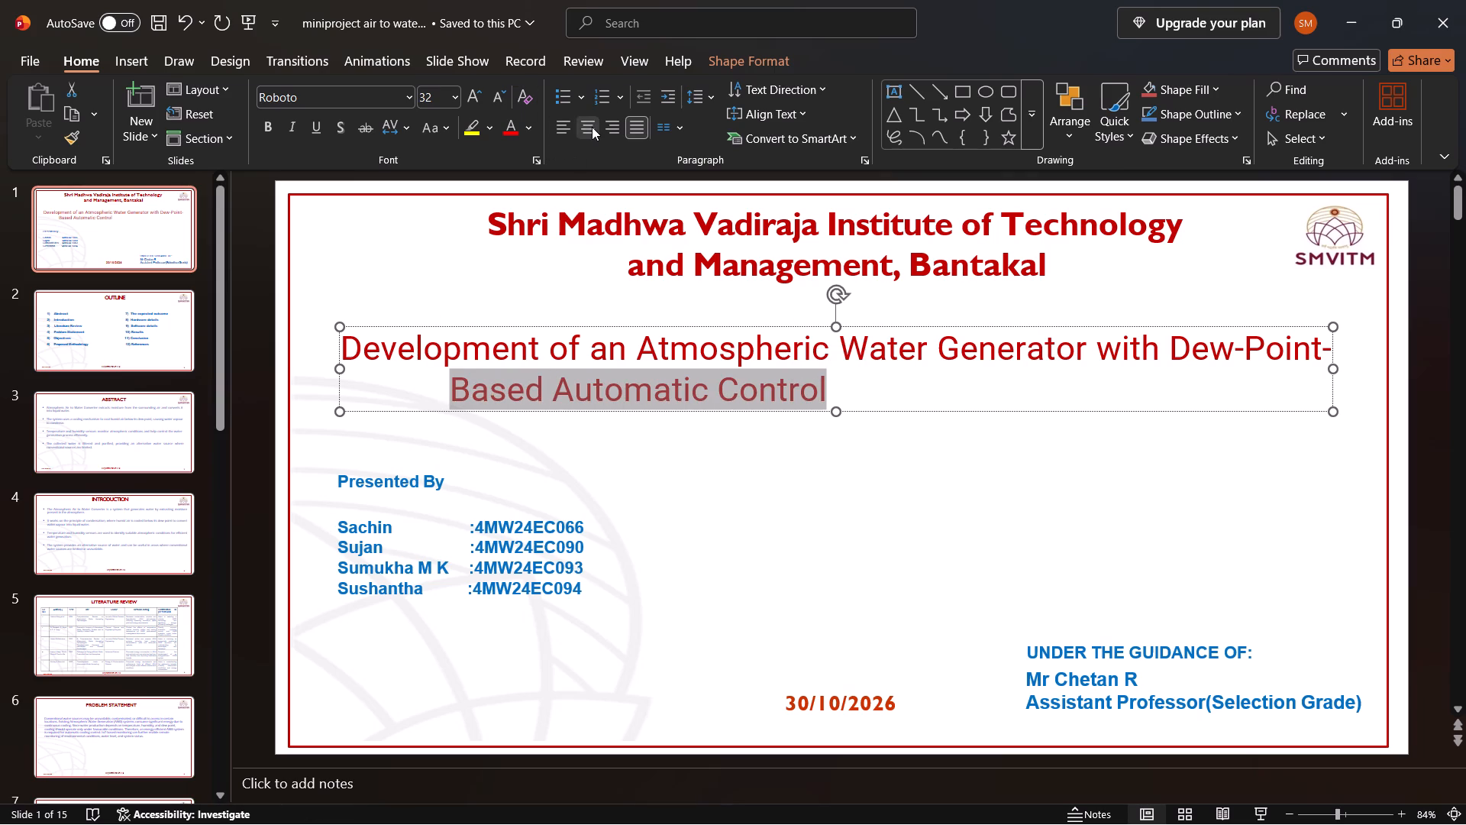
{"action": "left_click", "coordinate": [592, 127]}
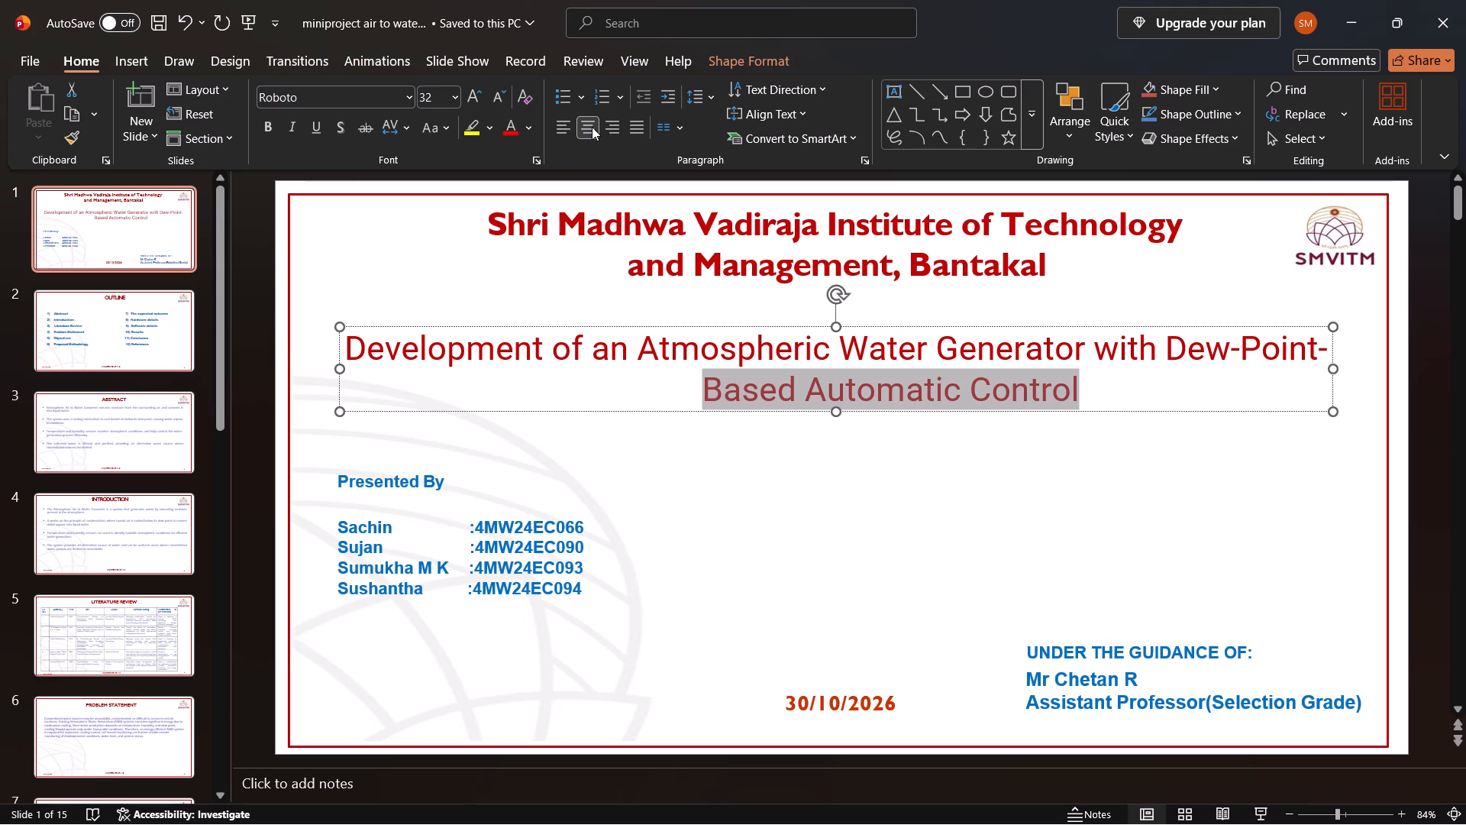
{"action": "left_click", "coordinate": [567, 123]}
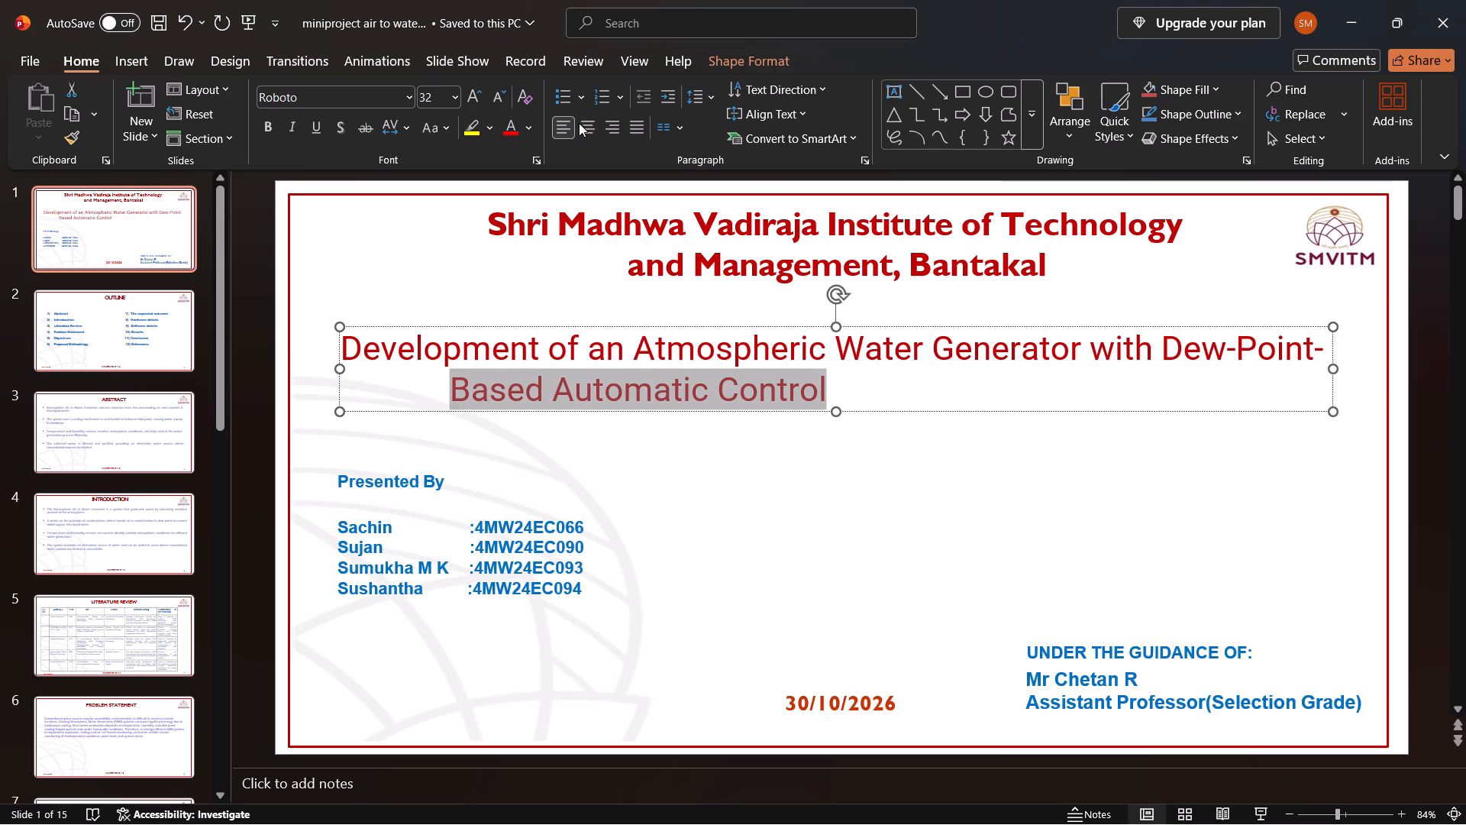
{"action": "left_click", "coordinate": [594, 131]}
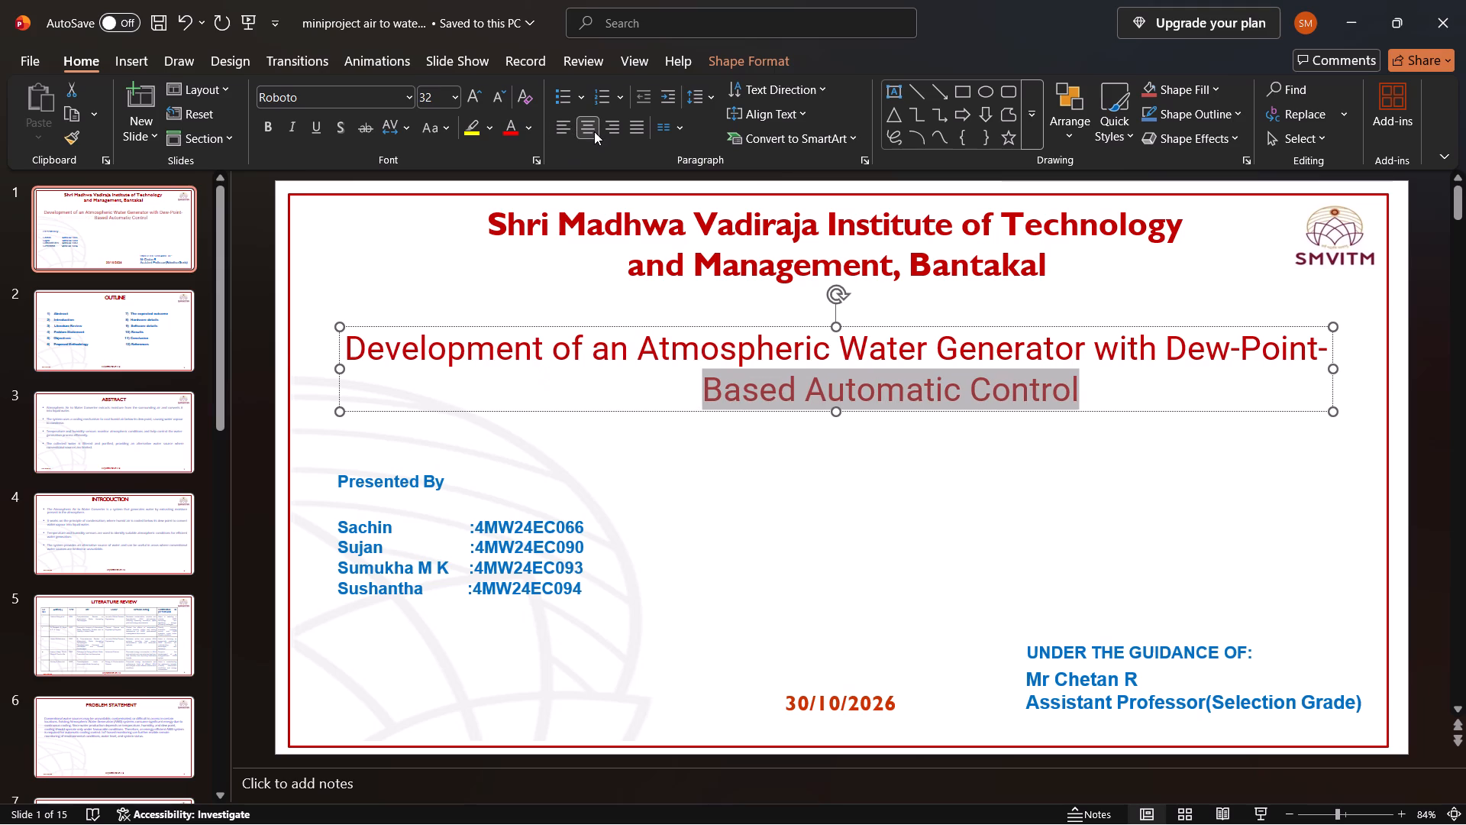
Remove the extra spaces and the hyphen before "Based" in the project title, making it "Dew-PointBased Automatic Control".
{"action": "double_click", "coordinate": [702, 389]}
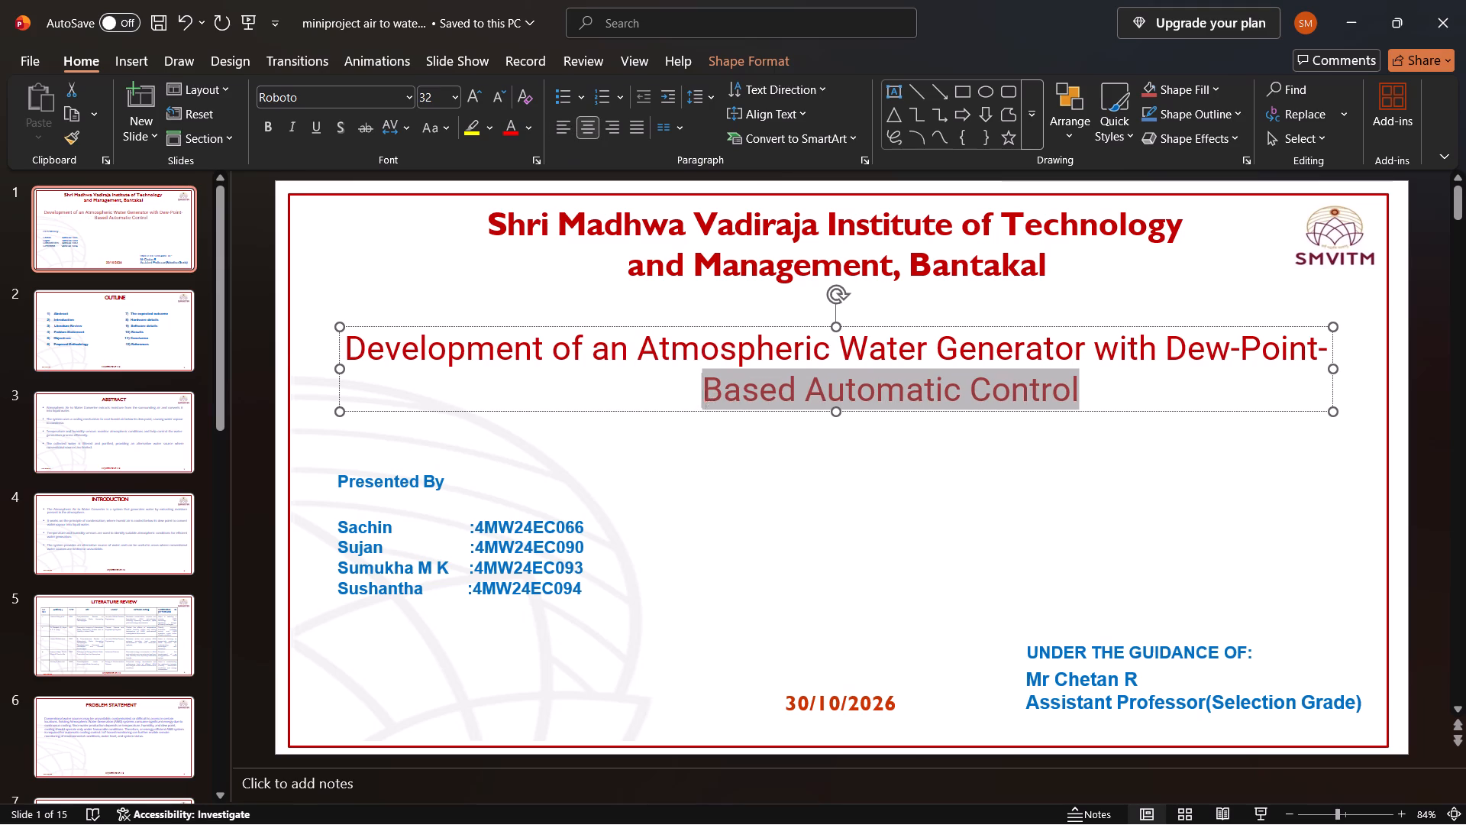
{"action": "left_click", "coordinate": [702, 389]}
{"action": "key", "text": "BackSpace"}
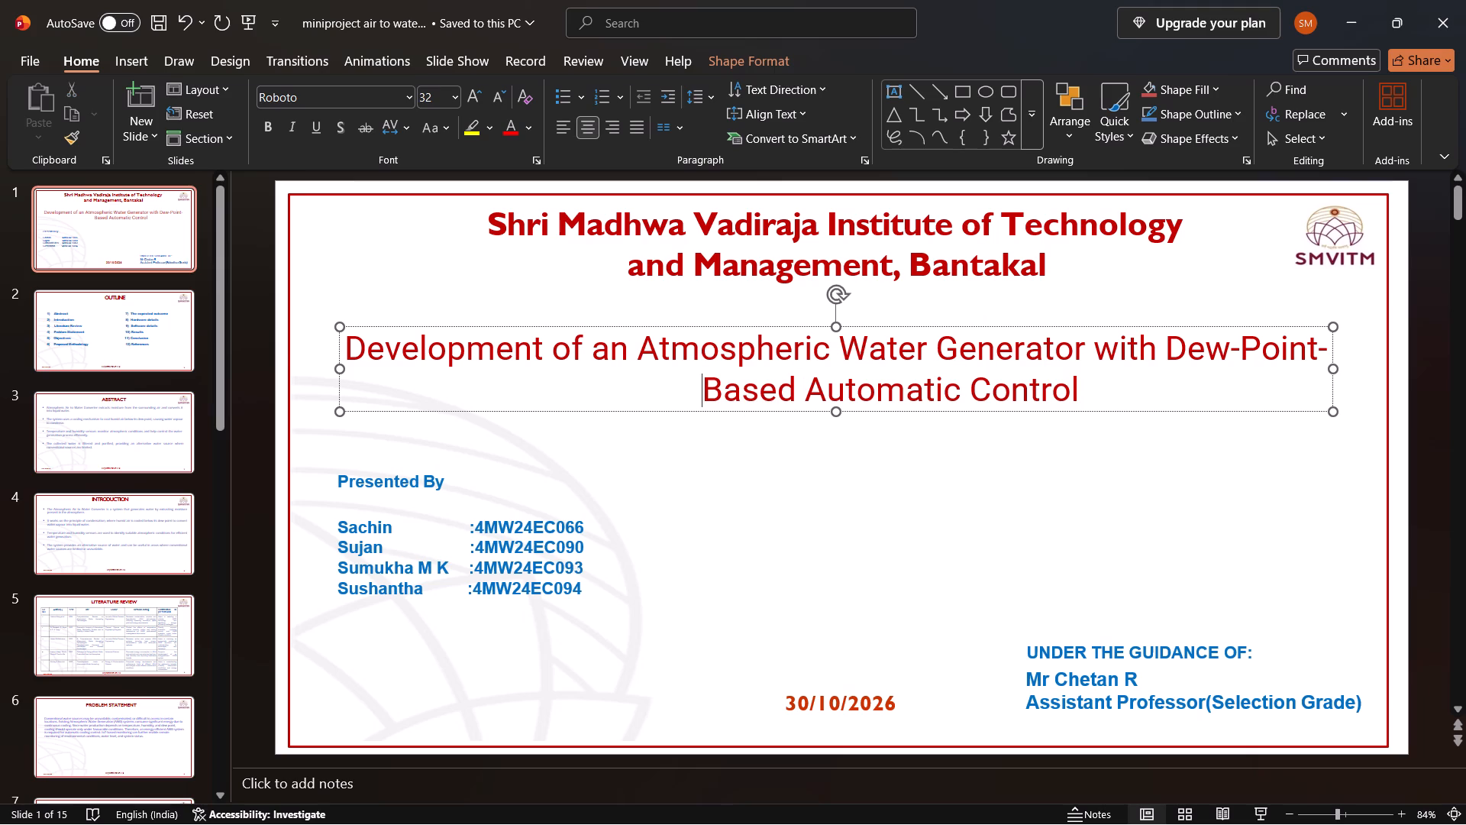
{"action": "key", "text": "BackSpace"}
{"action": "key", "text": "BackSpace"}
{"action": "key", "text": "BackSpace"}
{"action": "key", "text": "BackSpace"}
{"action": "key", "text": "BackSpace"}
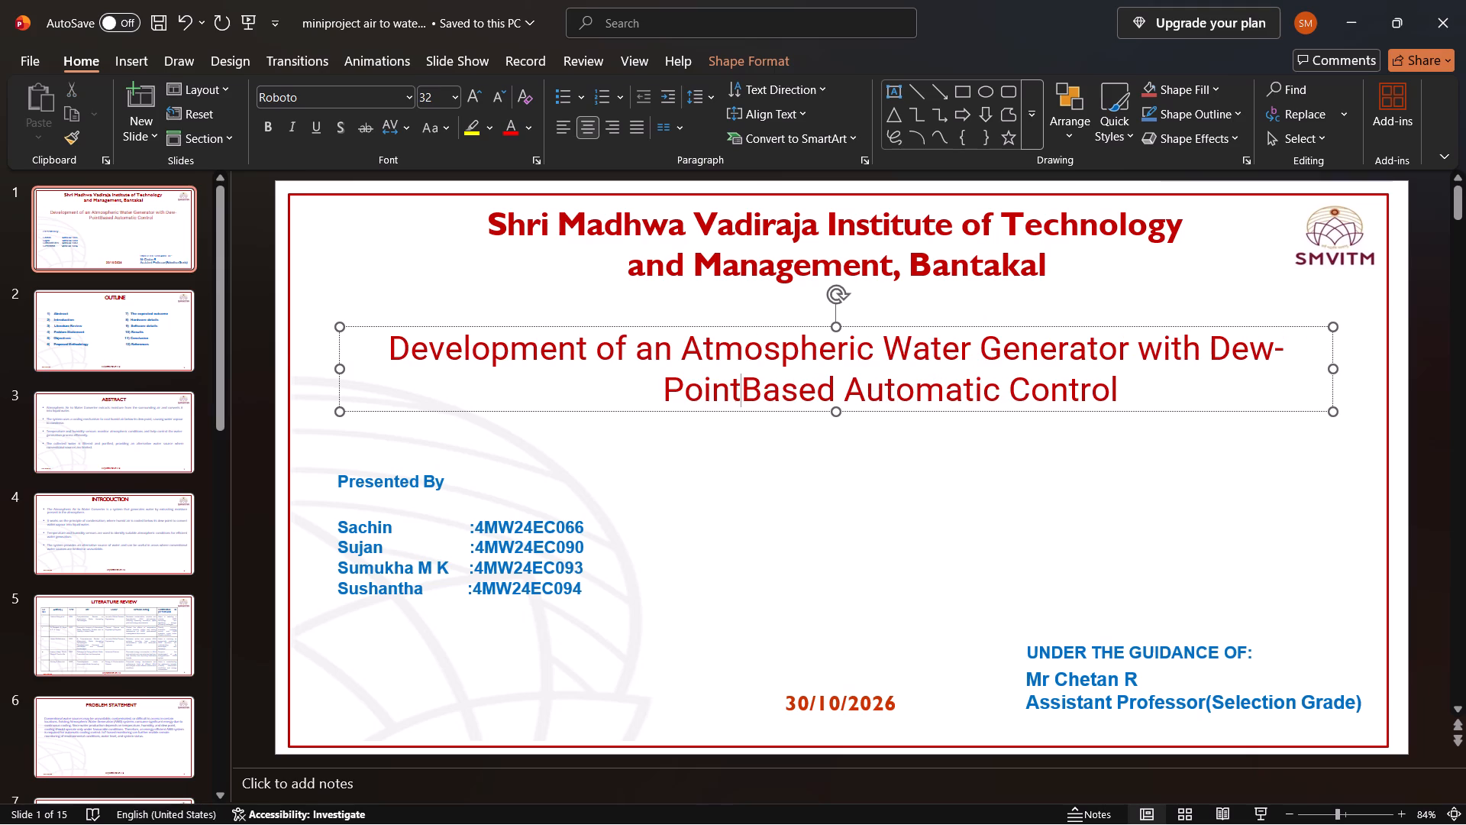
{"action": "key", "text": "space"}
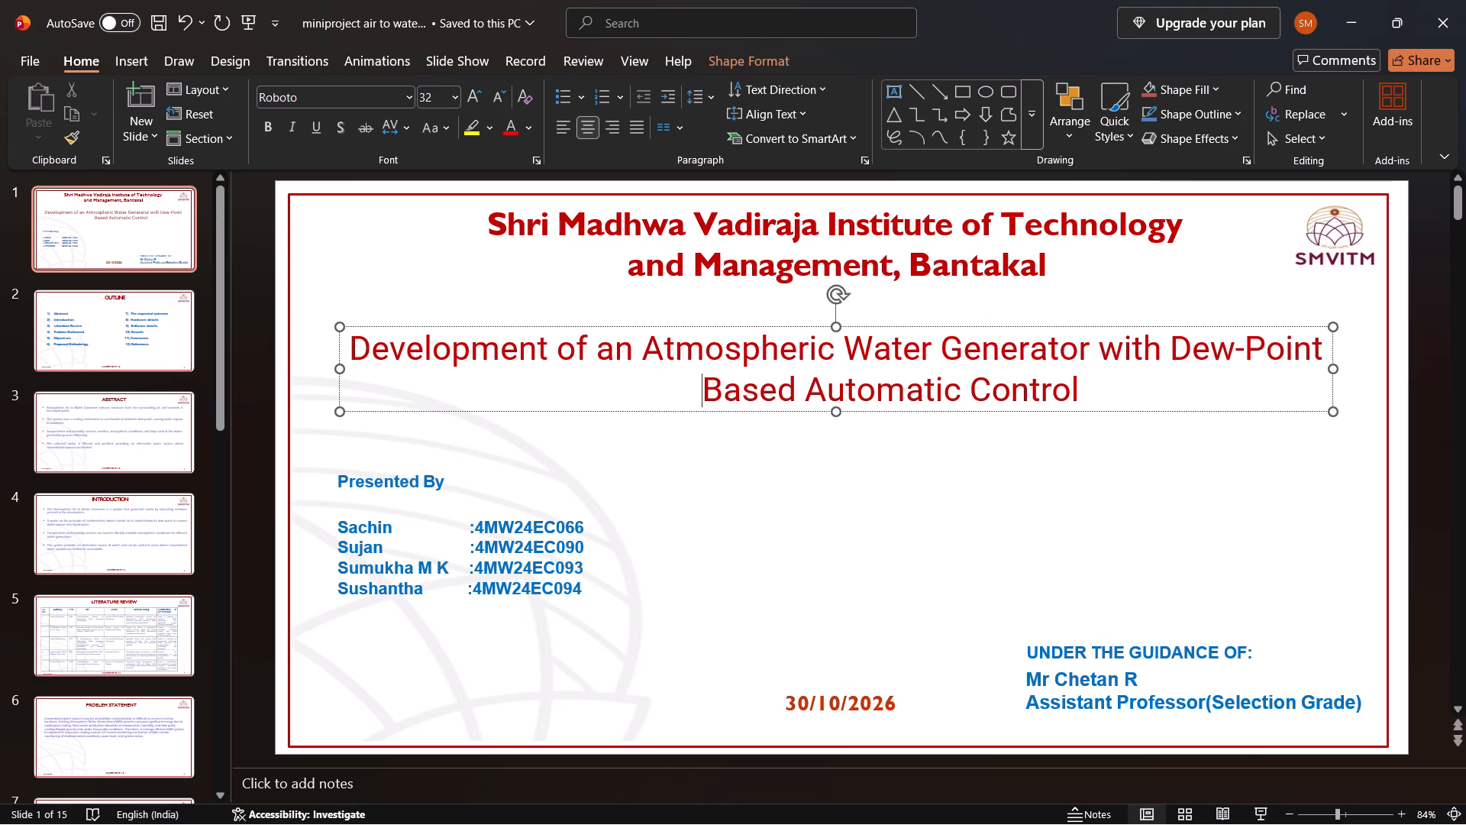
{"action": "key", "text": "BackSpace"}
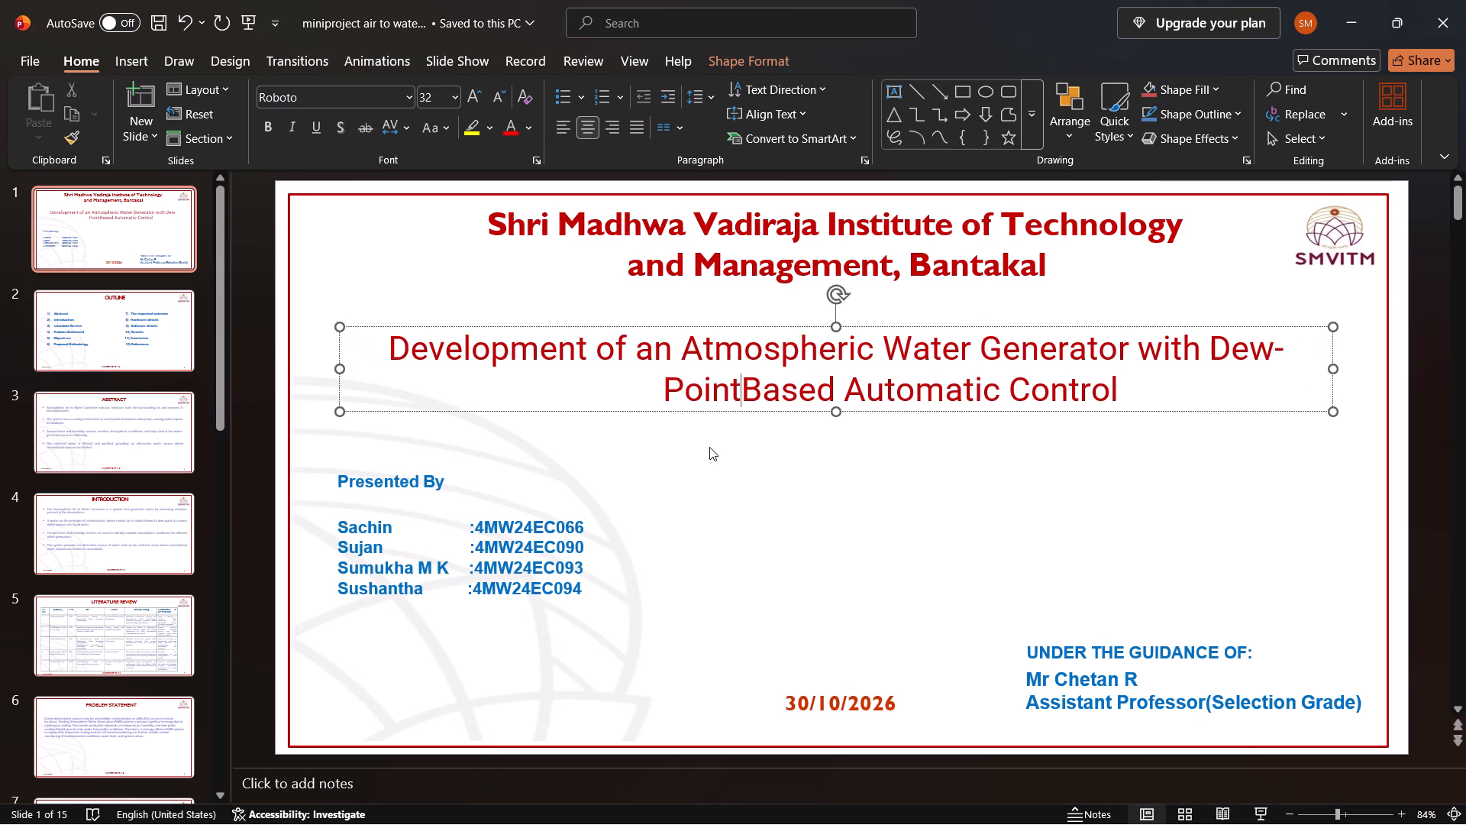
{"action": "left_click", "coordinate": [712, 451]}
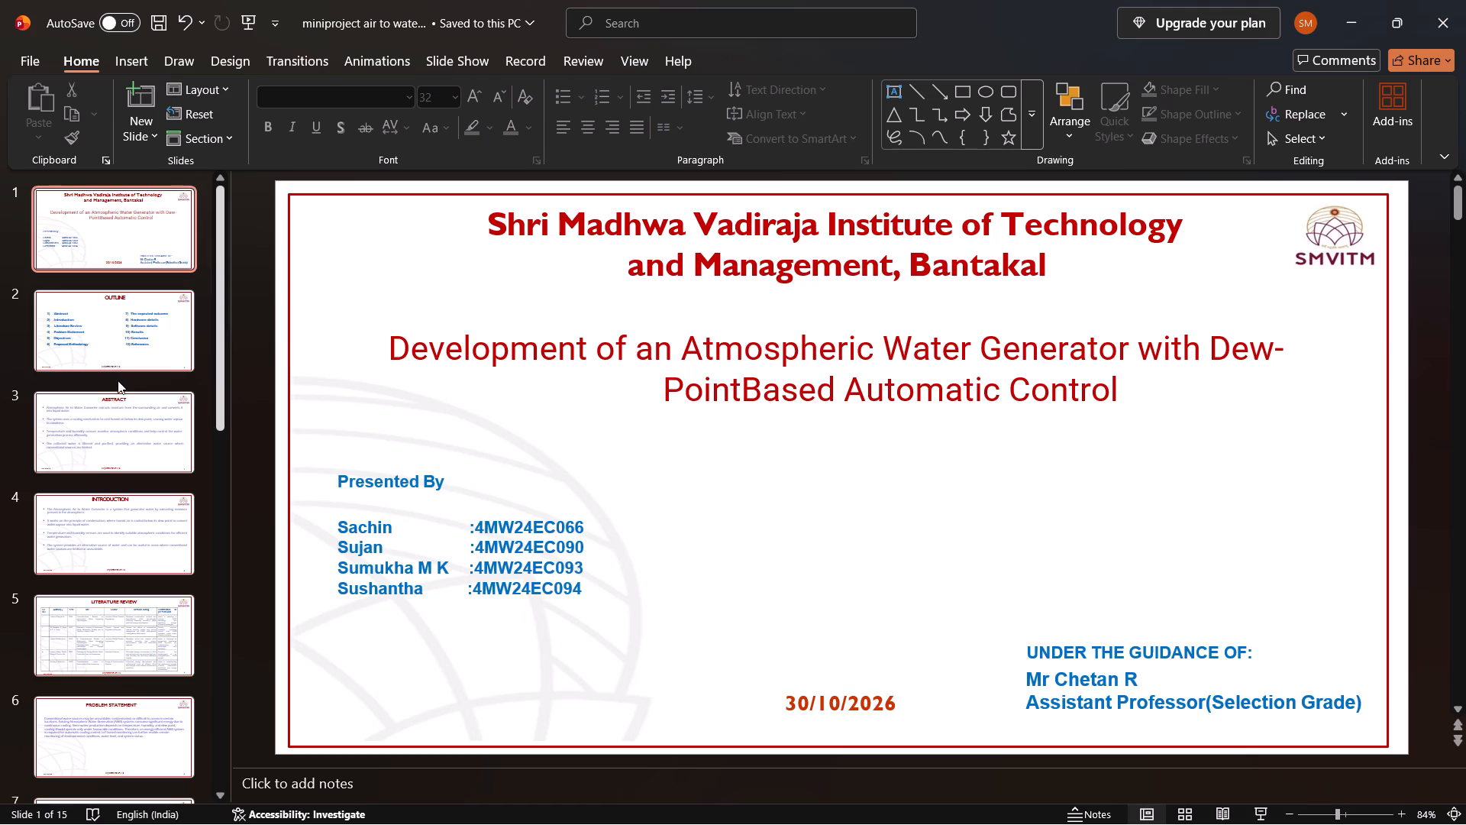
Review the Abstract, Literature Review, Problem Statement and Objectives slides.
{"action": "double_click", "coordinate": [138, 446]}
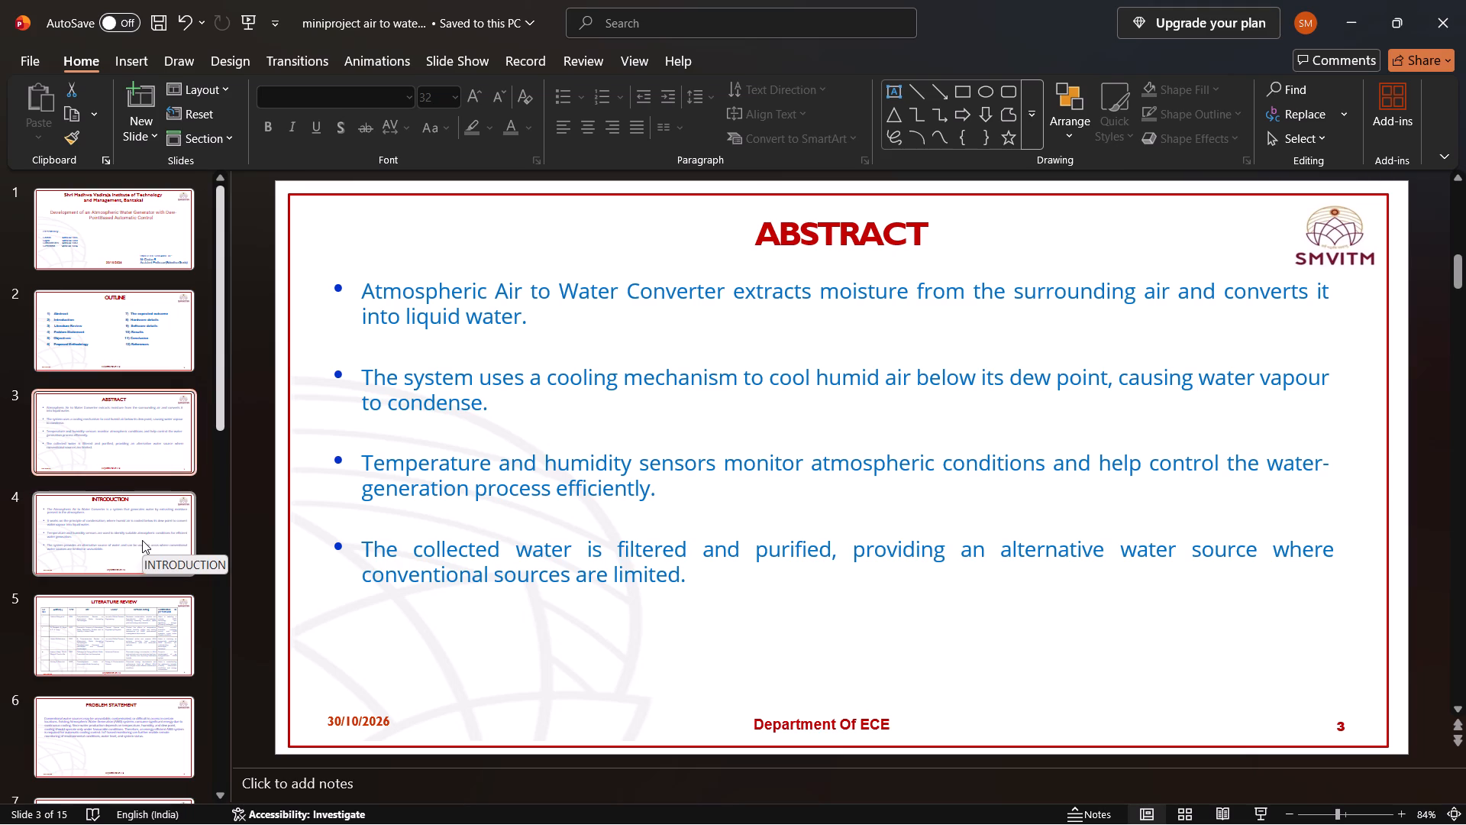
{"action": "left_click", "coordinate": [137, 600]}
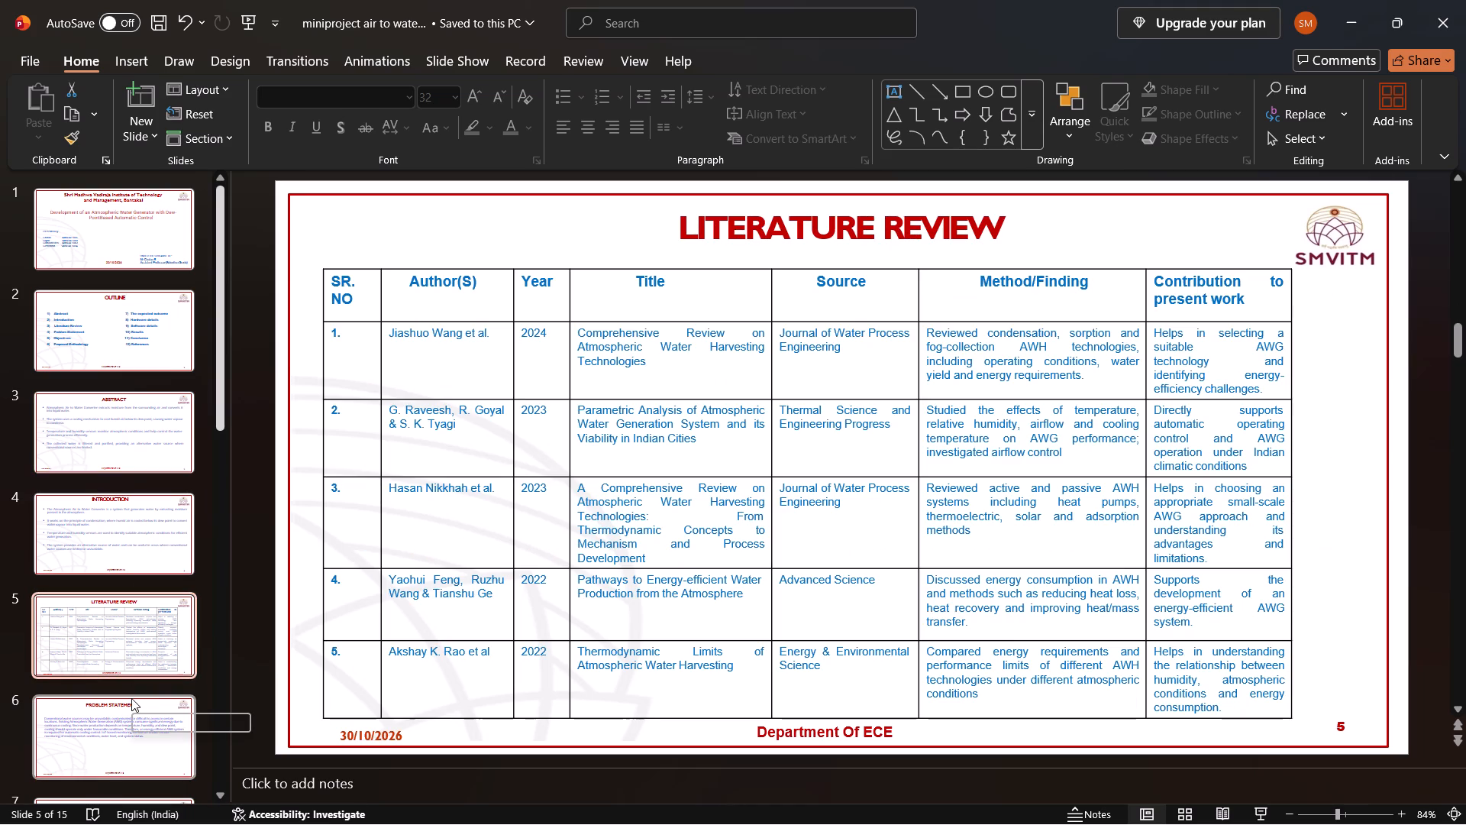
{"action": "scroll", "coordinate": [131, 698], "scroll_direction": "down", "scroll_amount": 1}
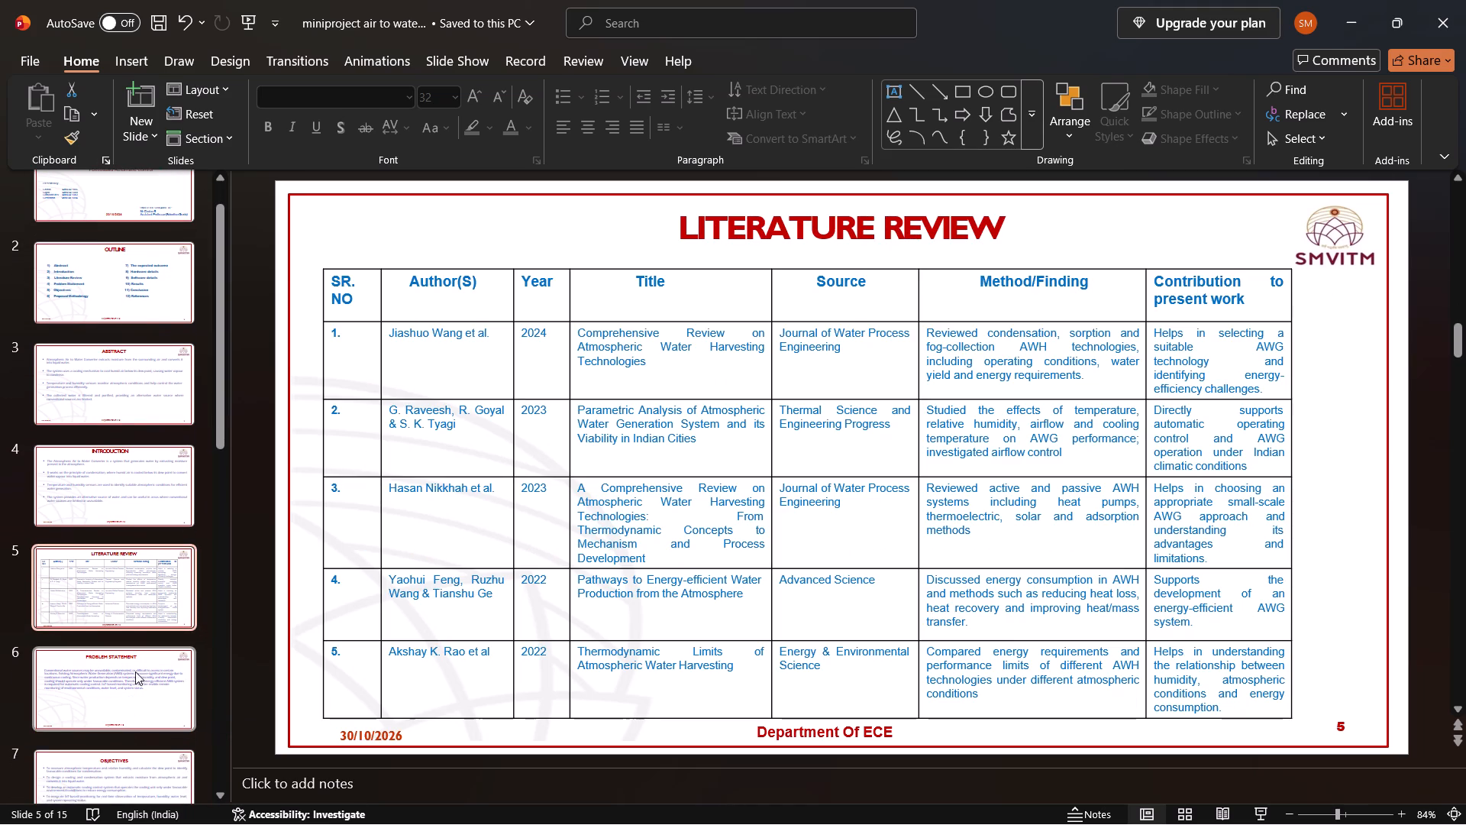
{"action": "left_click", "coordinate": [135, 662]}
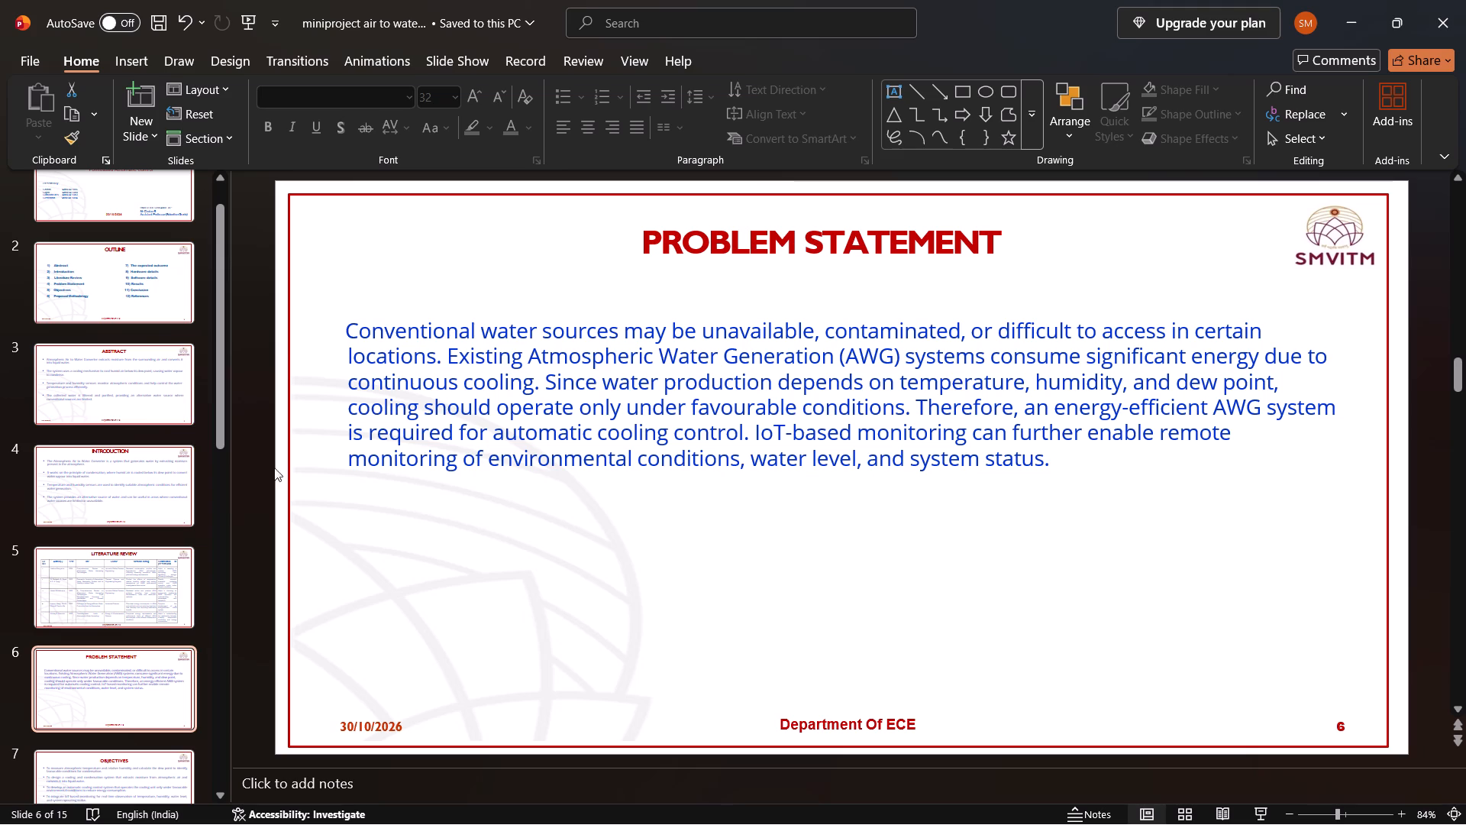
{"action": "scroll", "coordinate": [121, 674], "scroll_direction": "down", "scroll_amount": 1}
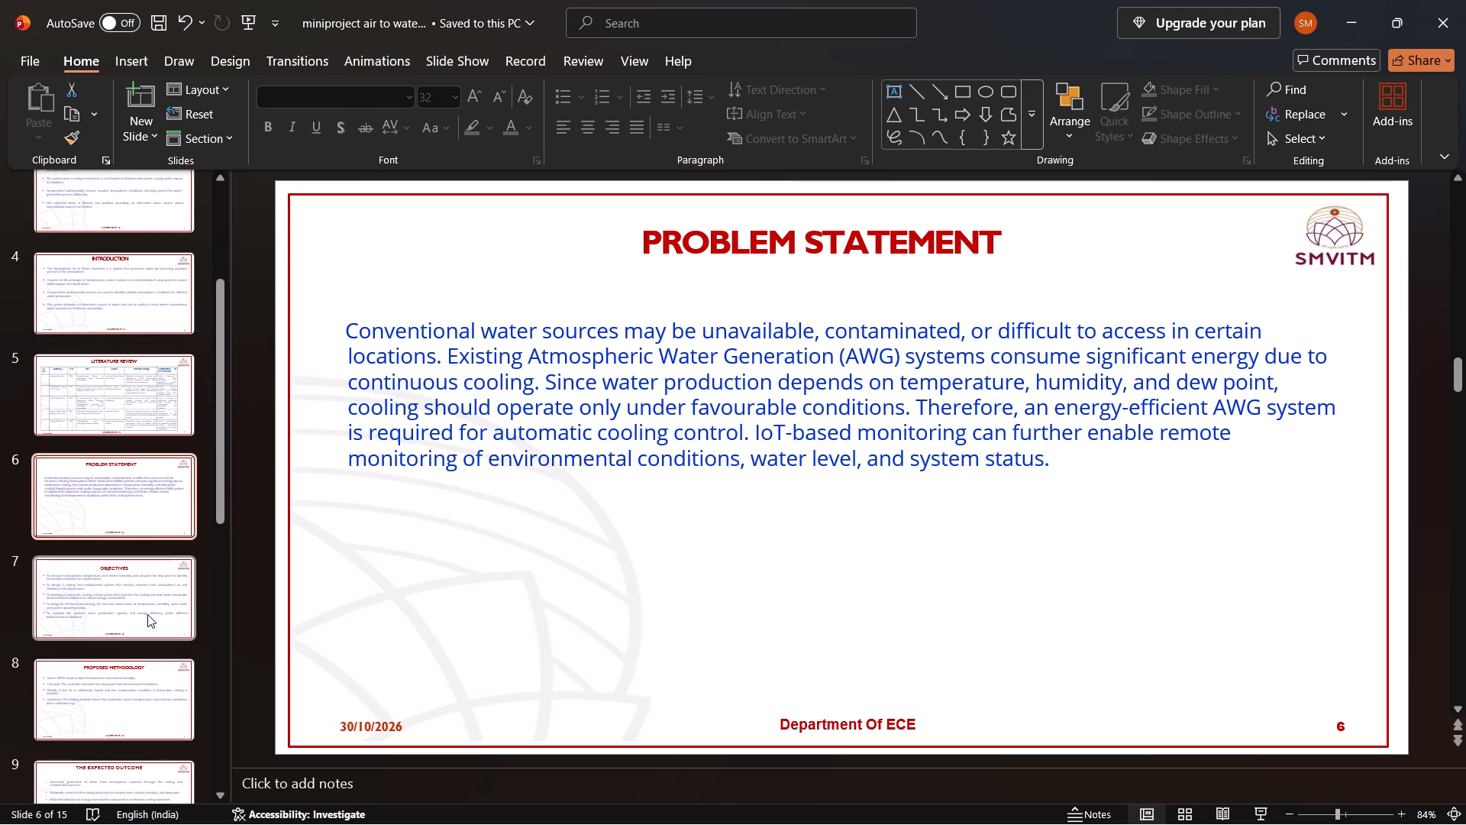
{"action": "left_click", "coordinate": [147, 613]}
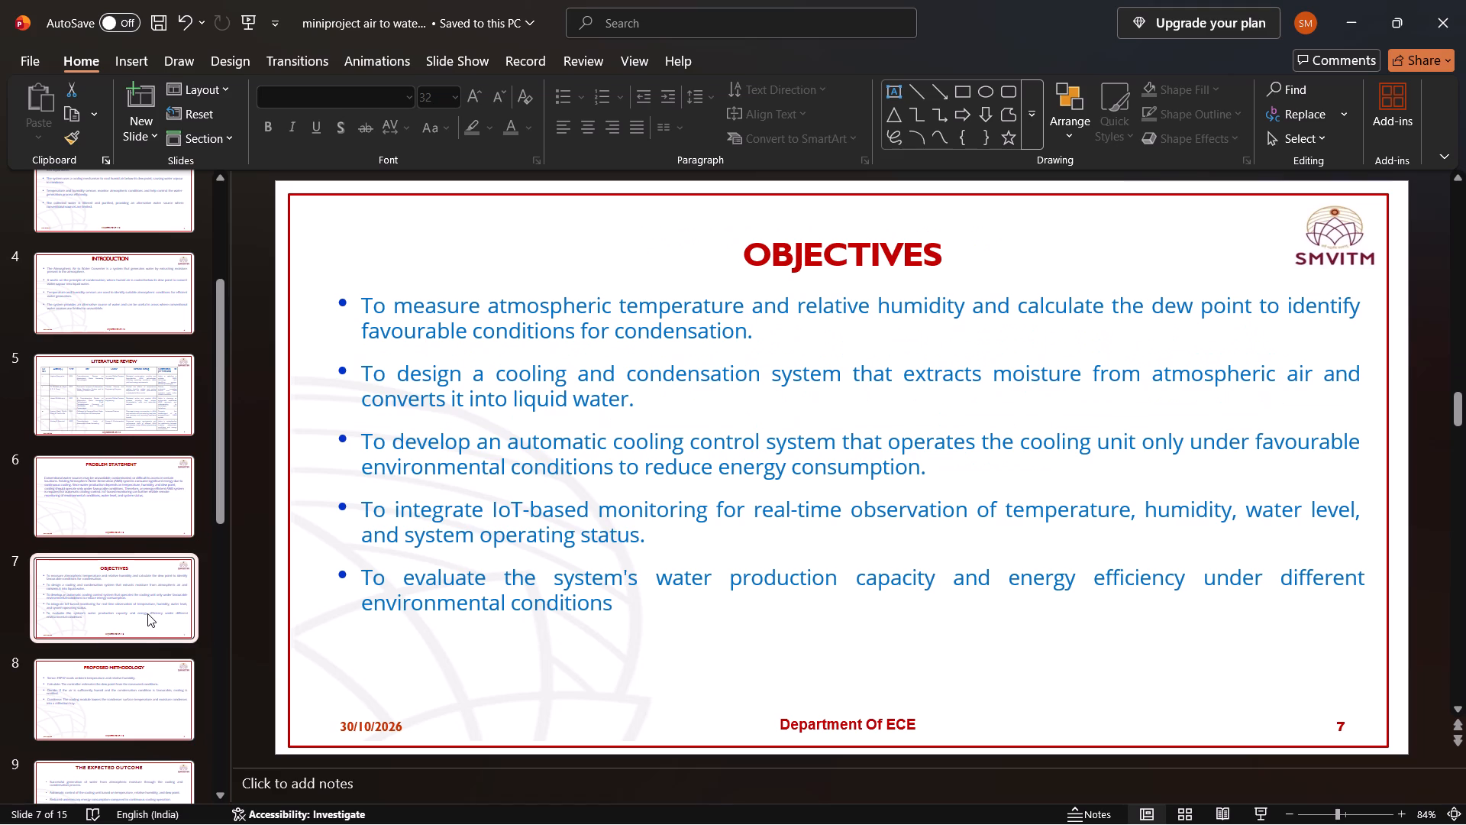
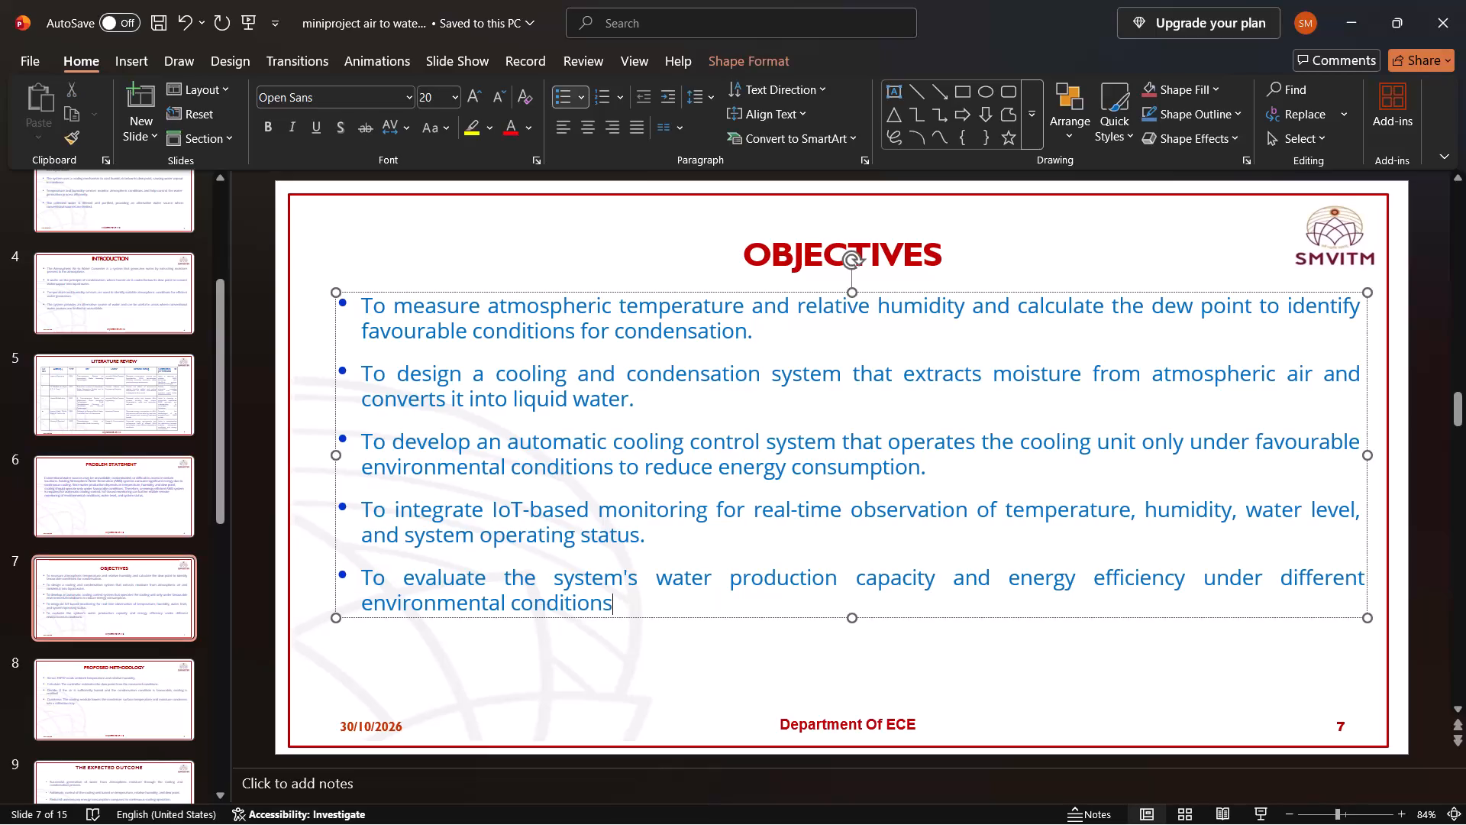
Delete all five bullet points from the text box under the Objectives heading on slide 7.
{"action": "key", "text": "ctrl+a"}
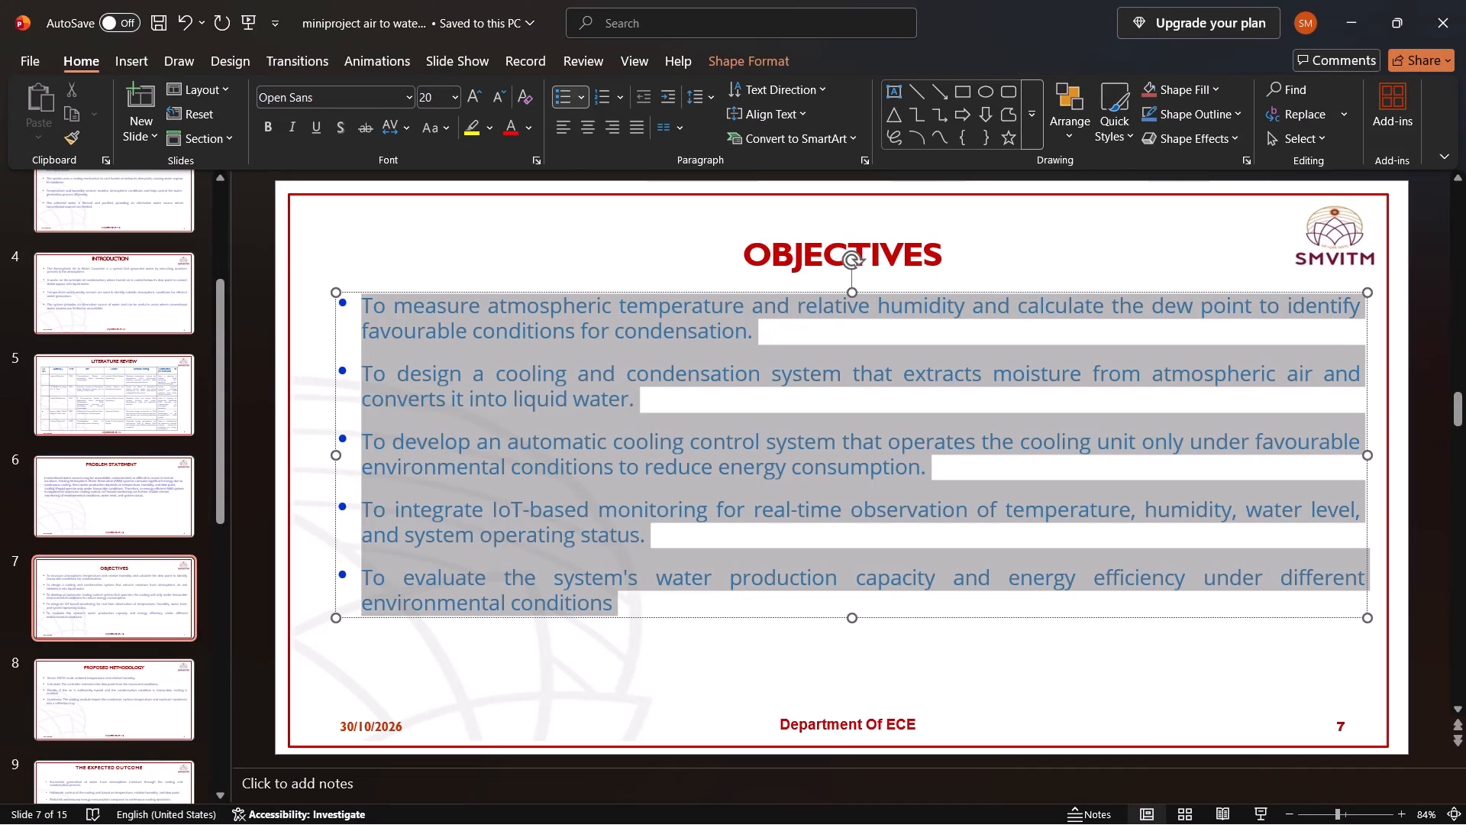
{"action": "key", "text": "Delete"}
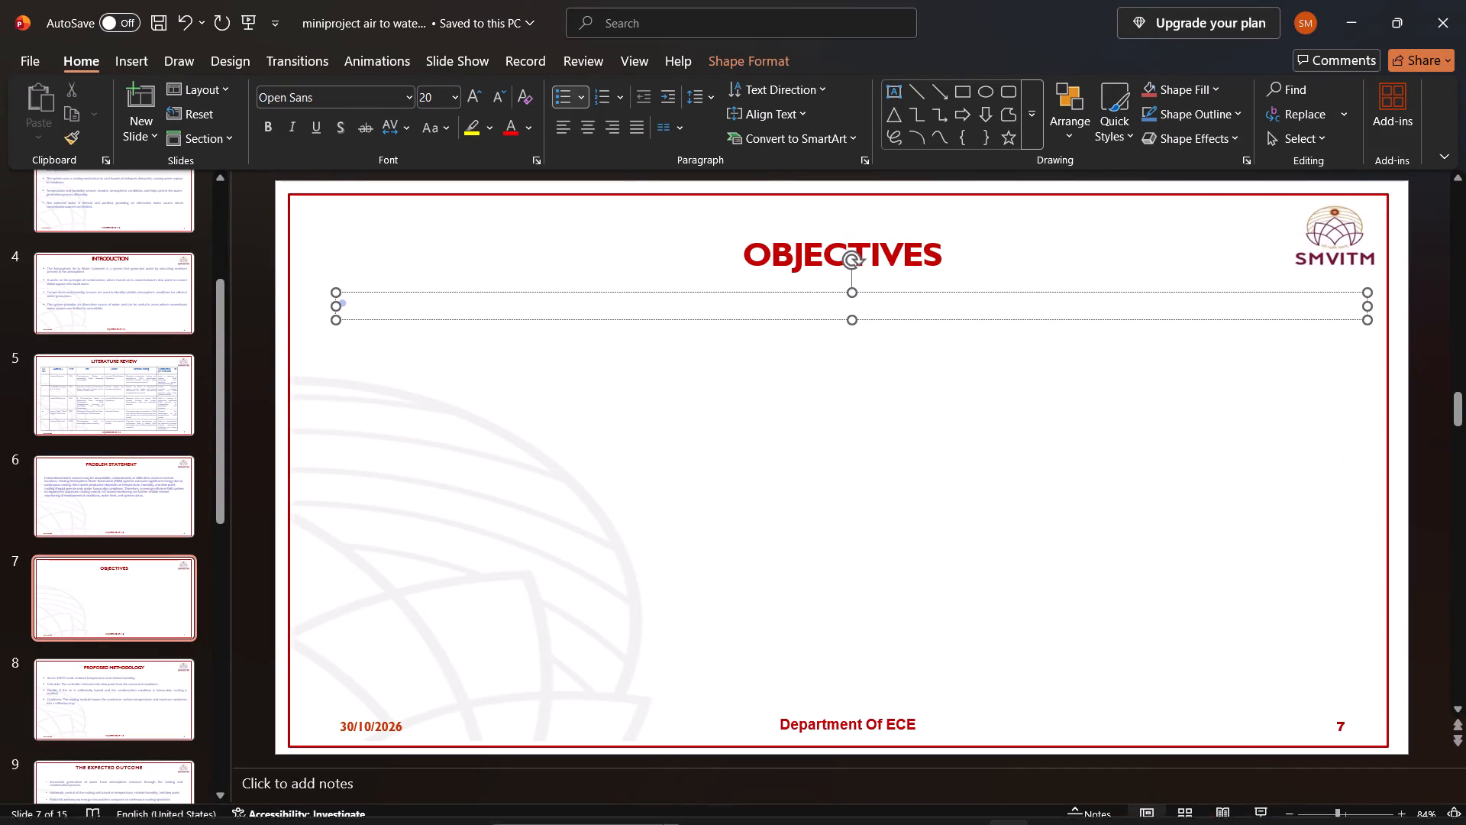
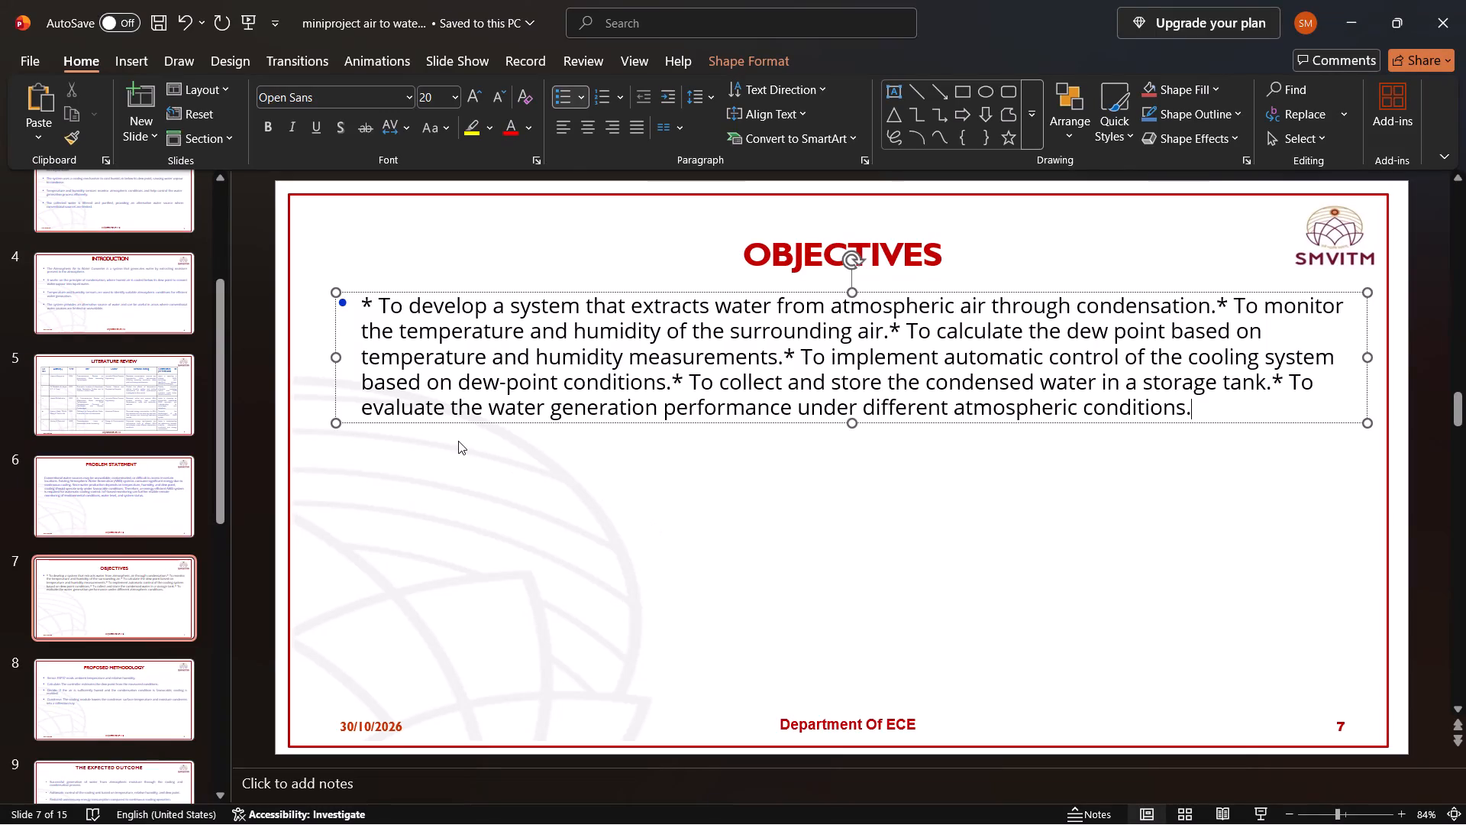
Remove the asterisk and space before "To develop a system" at the start of the Objectives text on slide 7.
{"action": "left_click", "coordinate": [379, 306]}
{"action": "key", "text": "BackSpace"}
{"action": "key", "text": "BackSpace"}
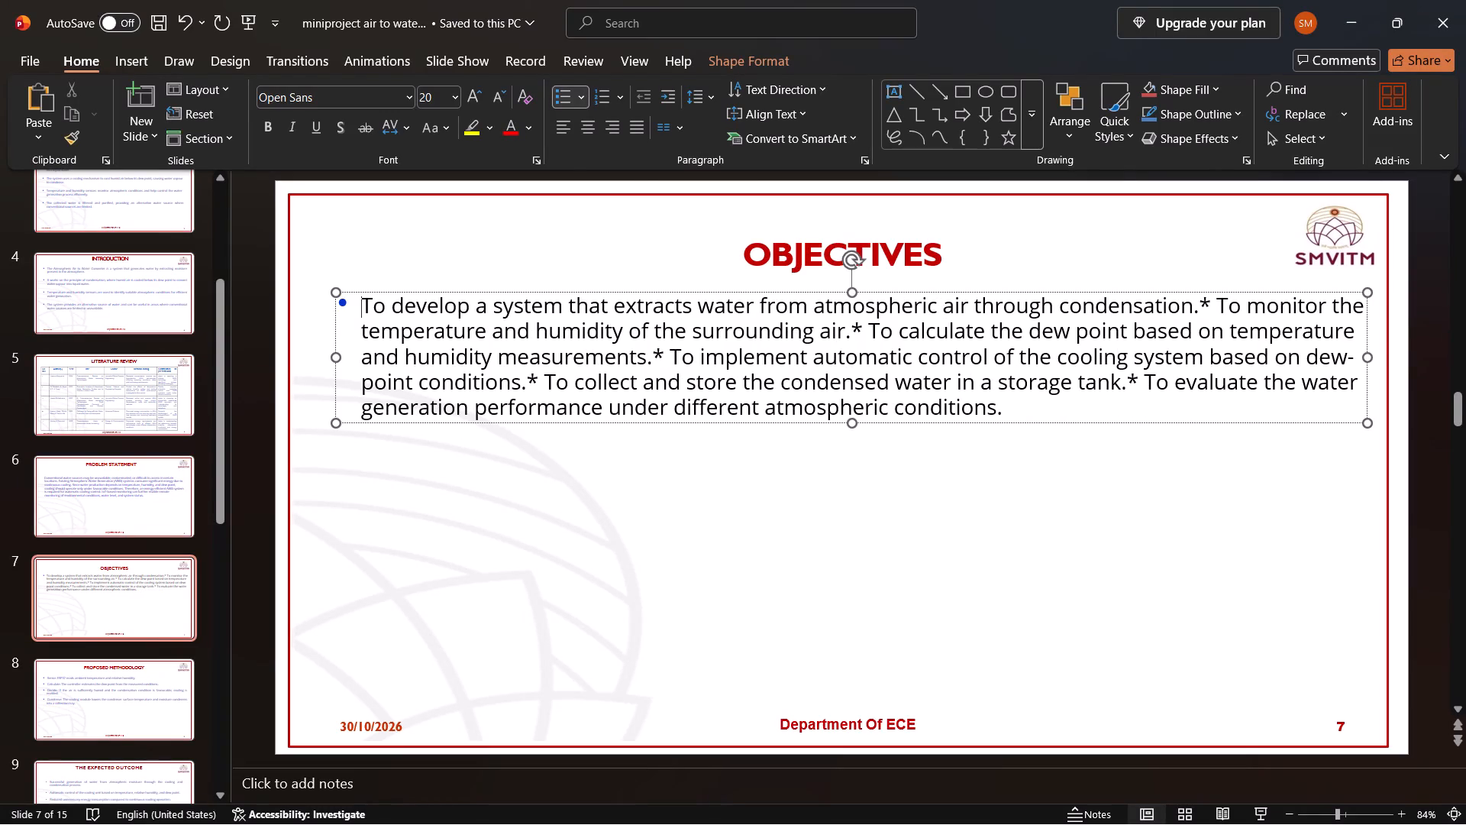
Split the objectives text after "condensation" into a separate bullet starting "To monitor", removing the period, asterisk and leading space and leaving a blank line between.
{"action": "key", "text": "Right"}
{"action": "key", "text": "Right"}
{"action": "key", "text": "Right"}
{"action": "key", "text": "Right"}
{"action": "key", "text": "Right"}
{"action": "key", "text": "Right"}
{"action": "key", "text": "Right"}
{"action": "key", "text": "Right"}
{"action": "key", "text": "Right"}
{"action": "key", "text": "Right"}
{"action": "key", "text": "Right"}
{"action": "key", "text": "Right"}
{"action": "key", "text": "Right"}
{"action": "key", "text": "Right"}
{"action": "key", "text": "Right"}
{"action": "key", "text": "Right"}
{"action": "key", "text": "Right"}
{"action": "key", "text": "Right"}
{"action": "key", "text": "Right"}
{"action": "key", "text": "Right"}
{"action": "key", "text": "Right"}
{"action": "key", "text": "Right"}
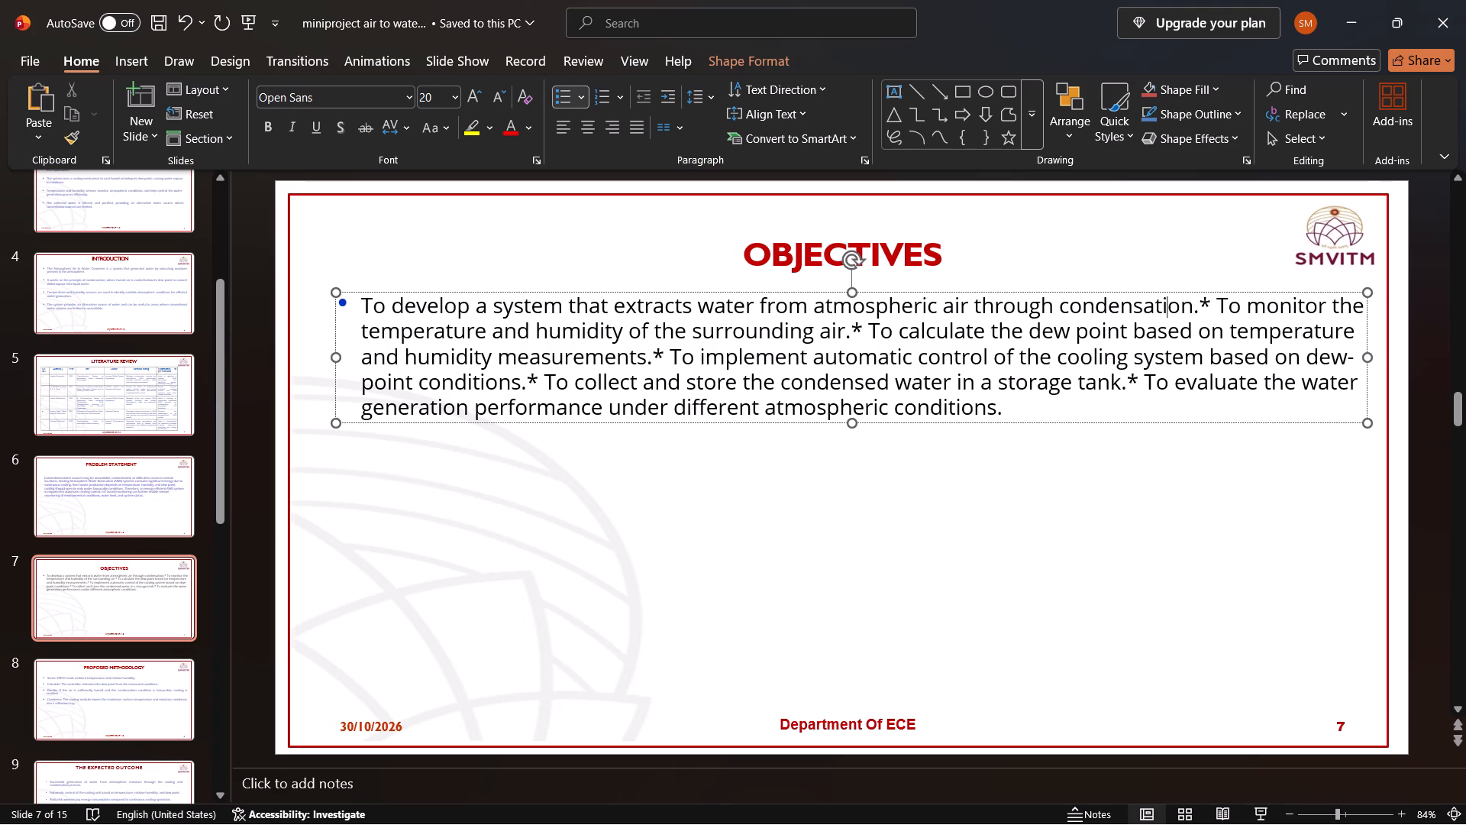
{"action": "key", "text": "Right"}
{"action": "key", "text": "Right"}
{"action": "key", "text": "Right"}
{"action": "key", "text": "BackSpace"}
{"action": "key", "text": "Return"}
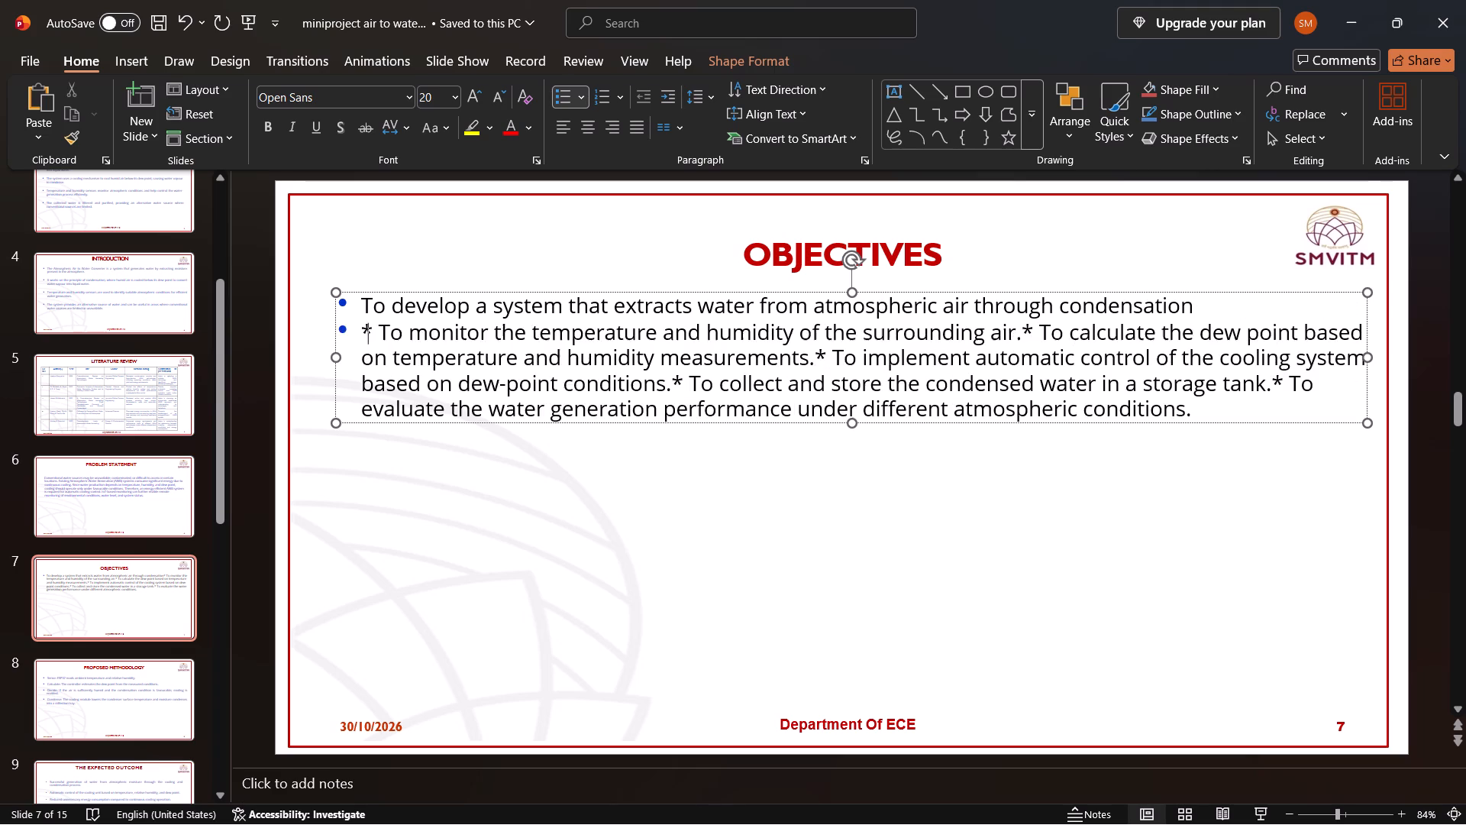
{"action": "key", "text": "Return"}
{"action": "key", "text": "Right"}
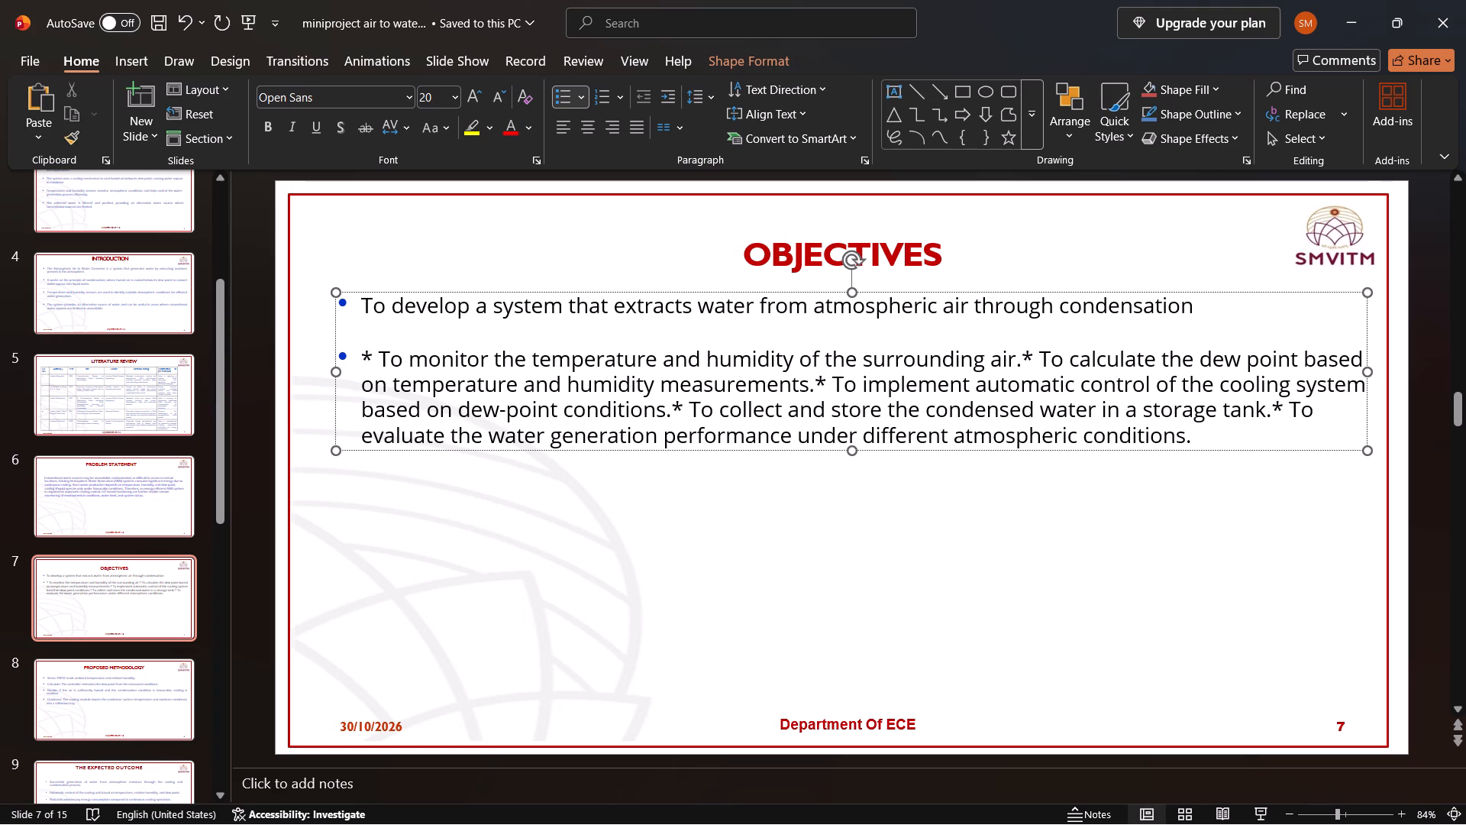
{"action": "key", "text": "BackSpace"}
{"action": "key", "text": "Right"}
{"action": "key", "text": "Right"}
{"action": "key", "text": "Right"}
{"action": "key", "text": "Left"}
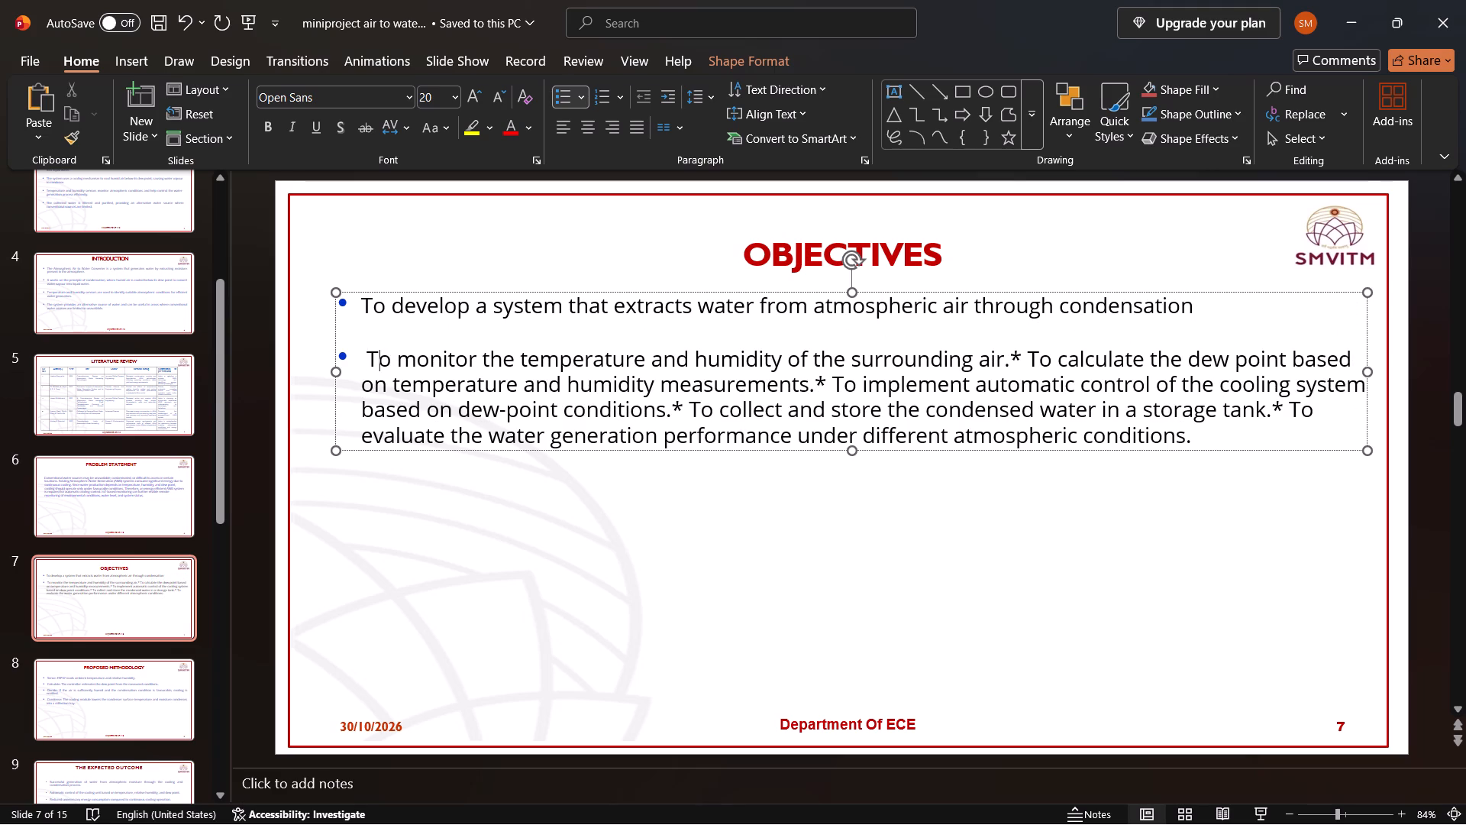
{"action": "key", "text": "Left"}
{"action": "key", "text": "BackSpace"}
Put "To calculate the dew point" in its own bullet after a blank line, removing the period and asterisk after "surrounding air".
{"action": "key", "text": "Right"}
{"action": "key", "text": "Right"}
{"action": "key", "text": "Right"}
{"action": "key", "text": "Right"}
{"action": "key", "text": "Right"}
{"action": "key", "text": "Right"}
{"action": "key", "text": "Right"}
{"action": "key", "text": "Right"}
{"action": "key", "text": "Right"}
{"action": "key", "text": "Right"}
{"action": "key", "text": "Right"}
{"action": "key", "text": "Right"}
{"action": "key", "text": "Right"}
{"action": "key", "text": "Right"}
{"action": "key", "text": "Right"}
{"action": "key", "text": "Right"}
{"action": "key", "text": "Right"}
{"action": "key", "text": "Right"}
{"action": "key", "text": "Right"}
{"action": "key", "text": "Right"}
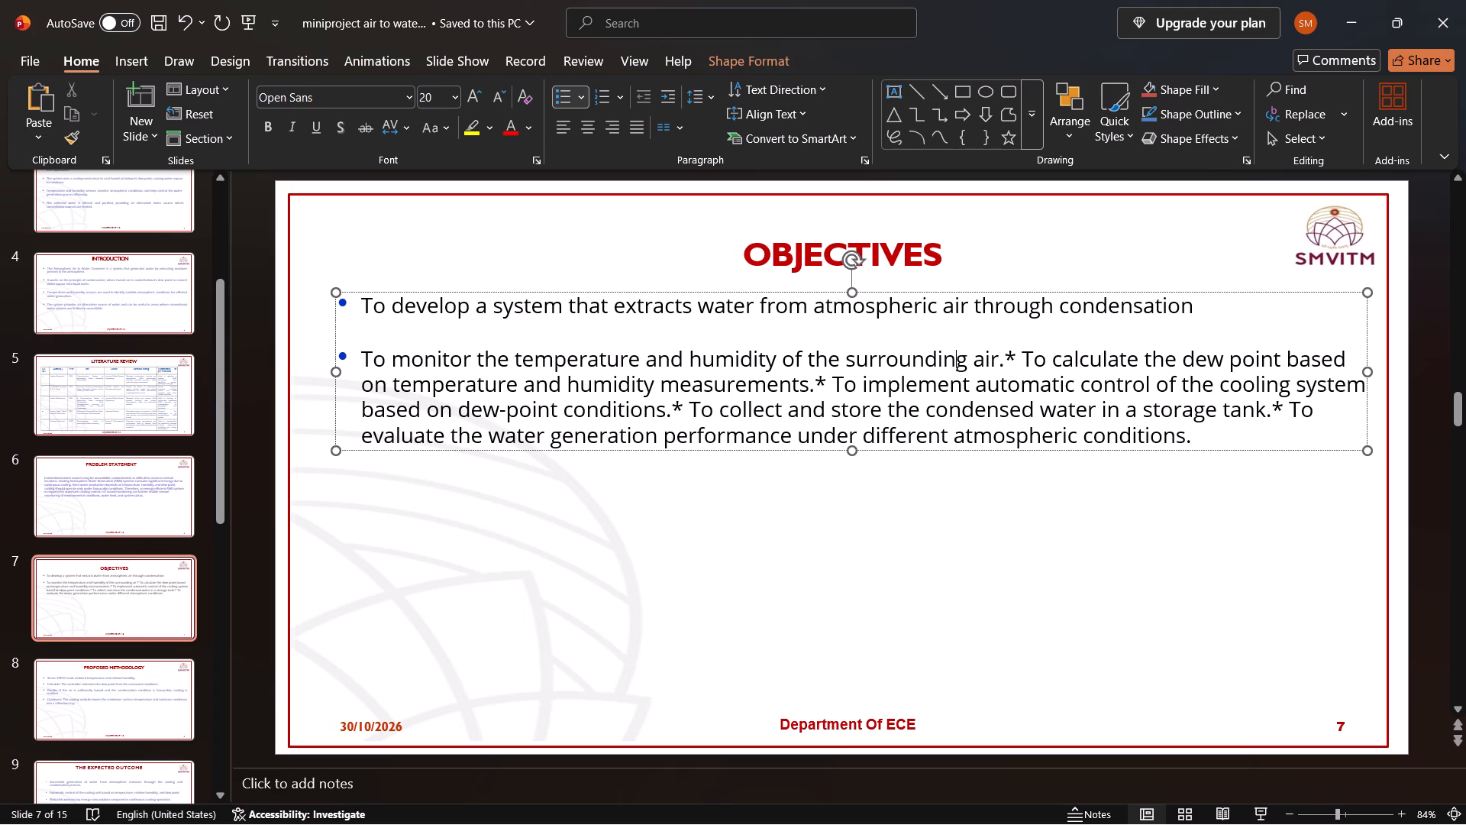
{"action": "key", "text": "Right"}
{"action": "key", "text": "Right"}
{"action": "key", "text": "BackSpace"}
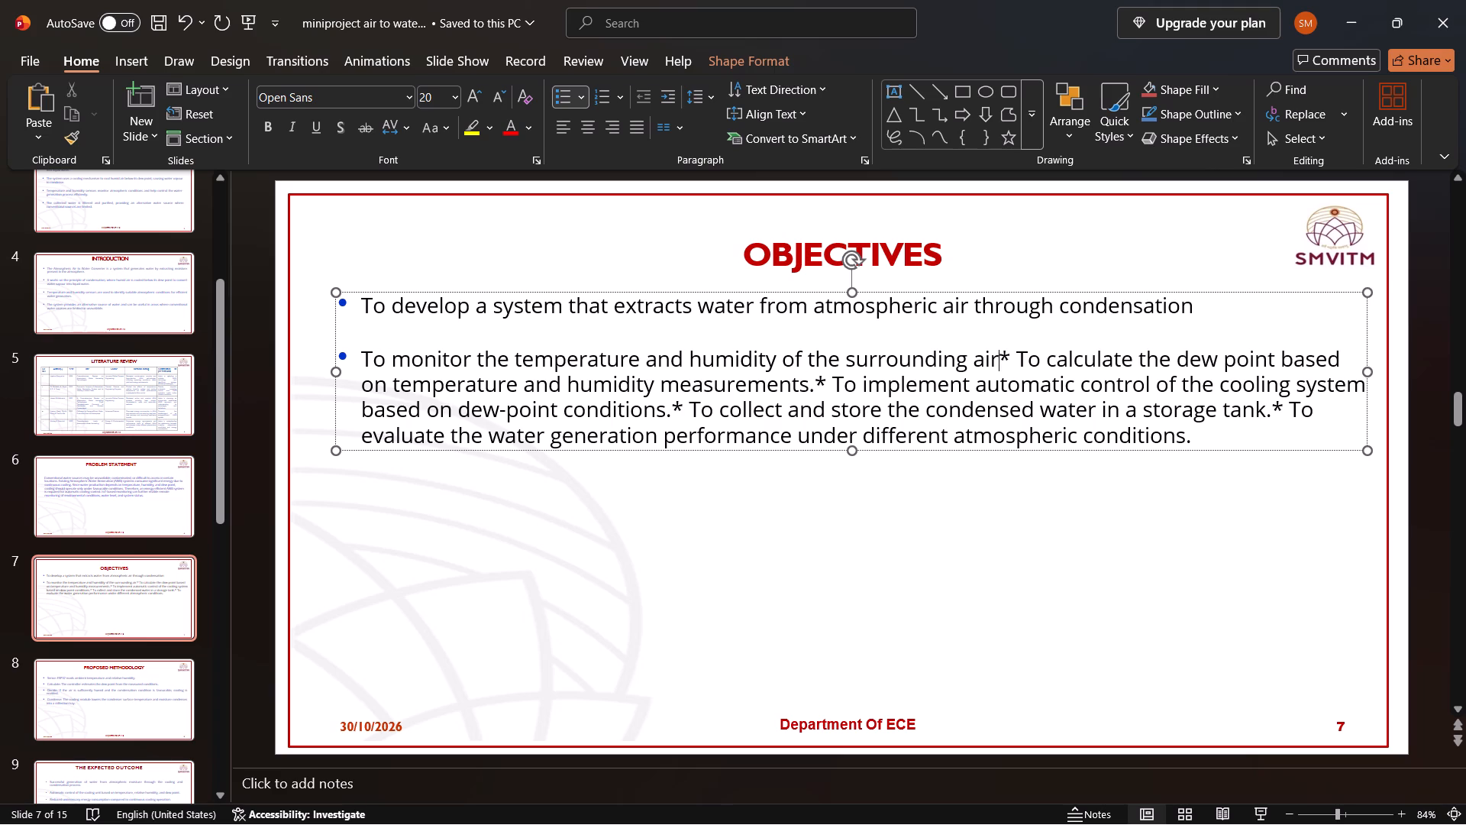
{"action": "key", "text": "Return"}
{"action": "key", "text": "Right"}
{"action": "key", "text": "BackSpace"}
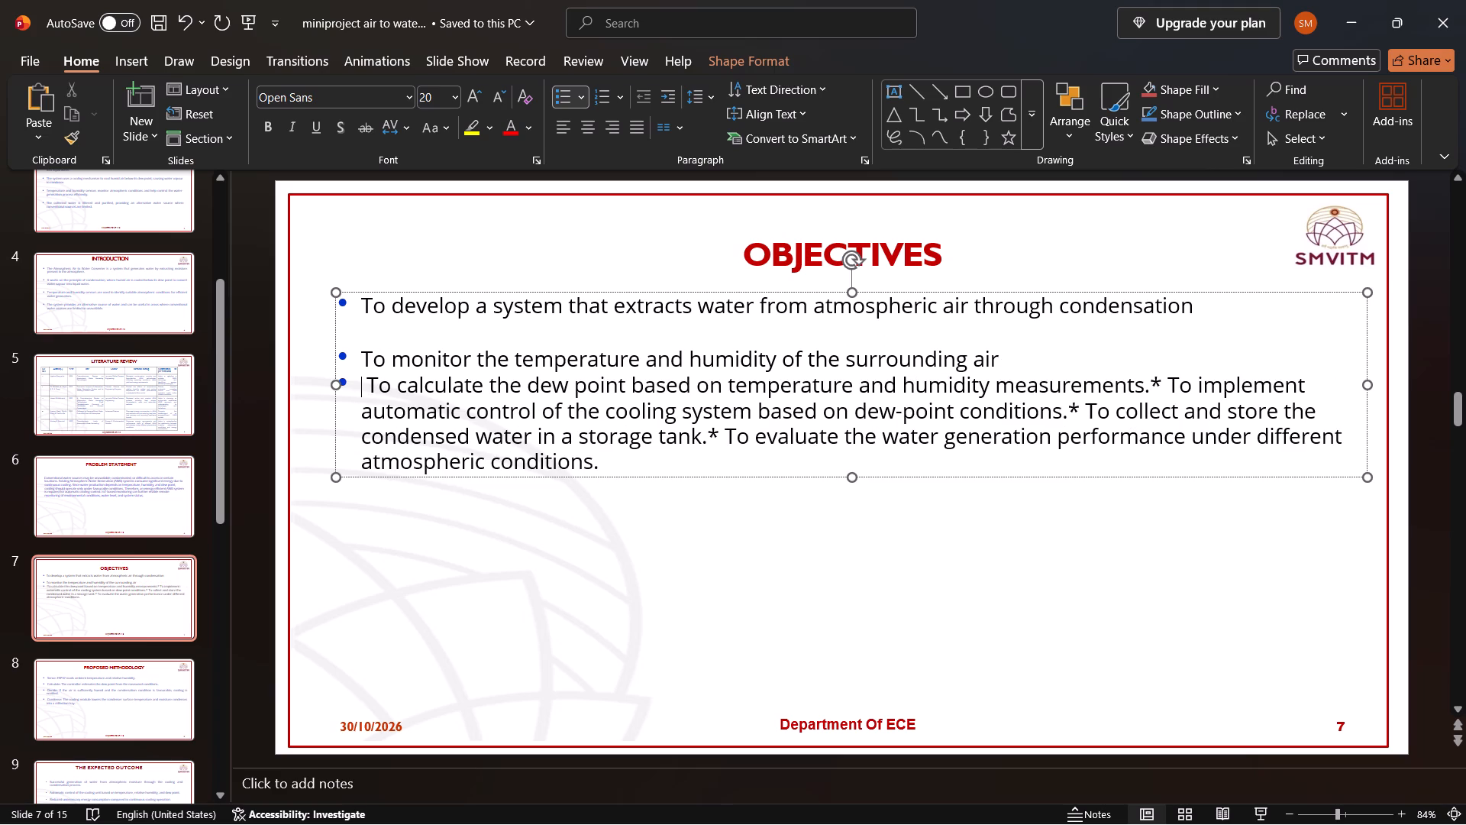
{"action": "key", "text": "Return"}
Put "To implement automatic control" in its own bullet after a blank line, removing the period and asterisk after "humidity measurements".
{"action": "key", "text": "Right"}
{"action": "key", "text": "Right"}
{"action": "key", "text": "Right"}
{"action": "key", "text": "Right"}
{"action": "key", "text": "Right"}
{"action": "key", "text": "Right"}
{"action": "key", "text": "Right"}
{"action": "key", "text": "Right"}
{"action": "key", "text": "Right"}
{"action": "key", "text": "Right"}
{"action": "key", "text": "Right"}
{"action": "key", "text": "Right"}
{"action": "key", "text": "Right"}
{"action": "key", "text": "Right"}
{"action": "key", "text": "Right"}
{"action": "key", "text": "Right"}
{"action": "key", "text": "Right"}
{"action": "key", "text": "Right"}
{"action": "key", "text": "Right"}
{"action": "key", "text": "Right"}
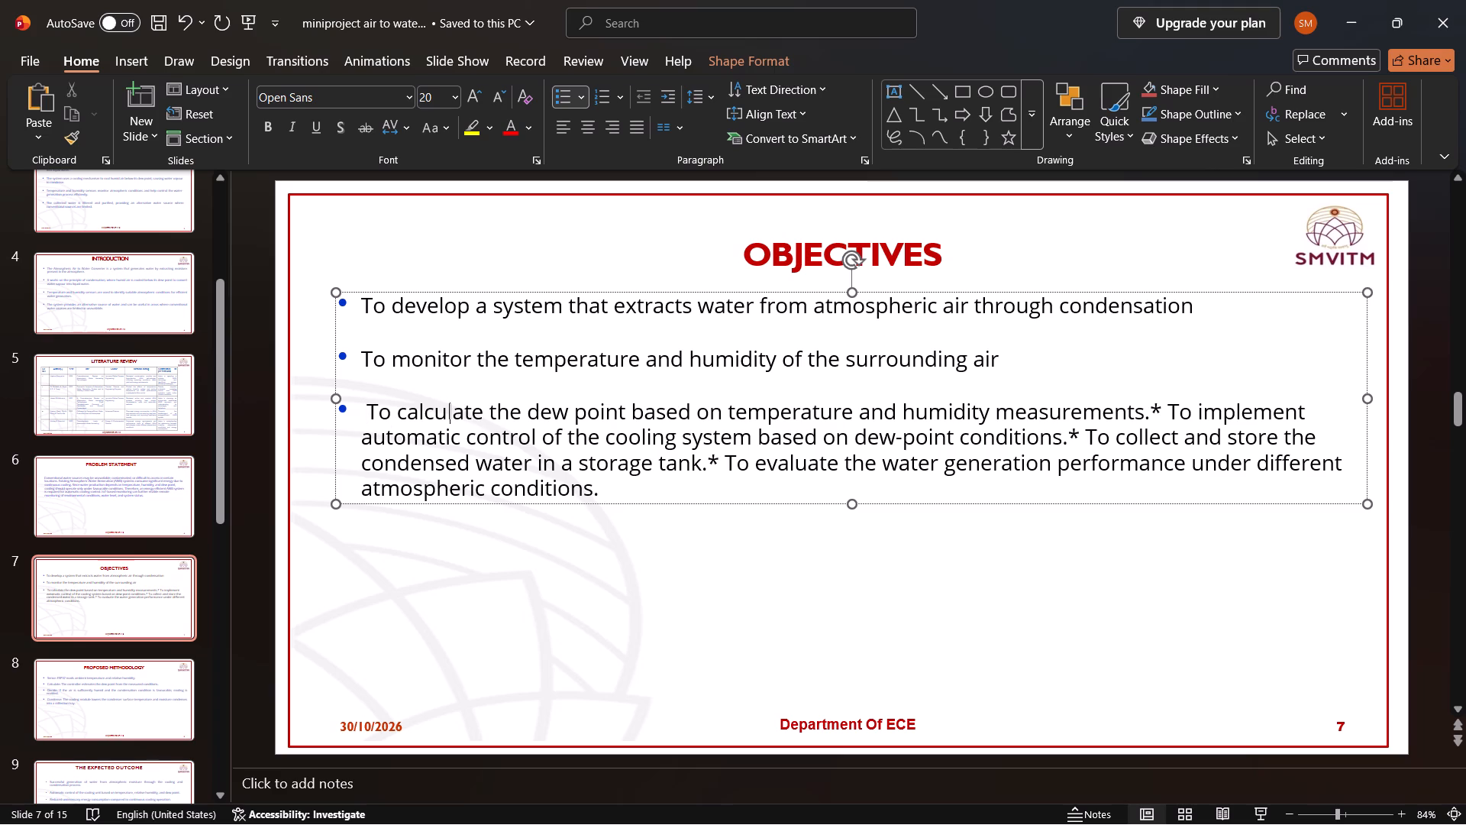
{"action": "key", "text": "Right"}
{"action": "key", "text": "Right"}
{"action": "key", "text": "Right"}
{"action": "key", "text": "Right"}
{"action": "key", "text": "Right"}
{"action": "key", "text": "Right"}
{"action": "key", "text": "Right"}
{"action": "key", "text": "Right"}
{"action": "key", "text": "Right"}
{"action": "key", "text": "Right"}
{"action": "key", "text": "Right"}
{"action": "key", "text": "Right"}
{"action": "key", "text": "Right"}
{"action": "key", "text": "Right"}
{"action": "key", "text": "BackSpace"}
{"action": "key", "text": "Right"}
{"action": "key", "text": "BackSpace"}
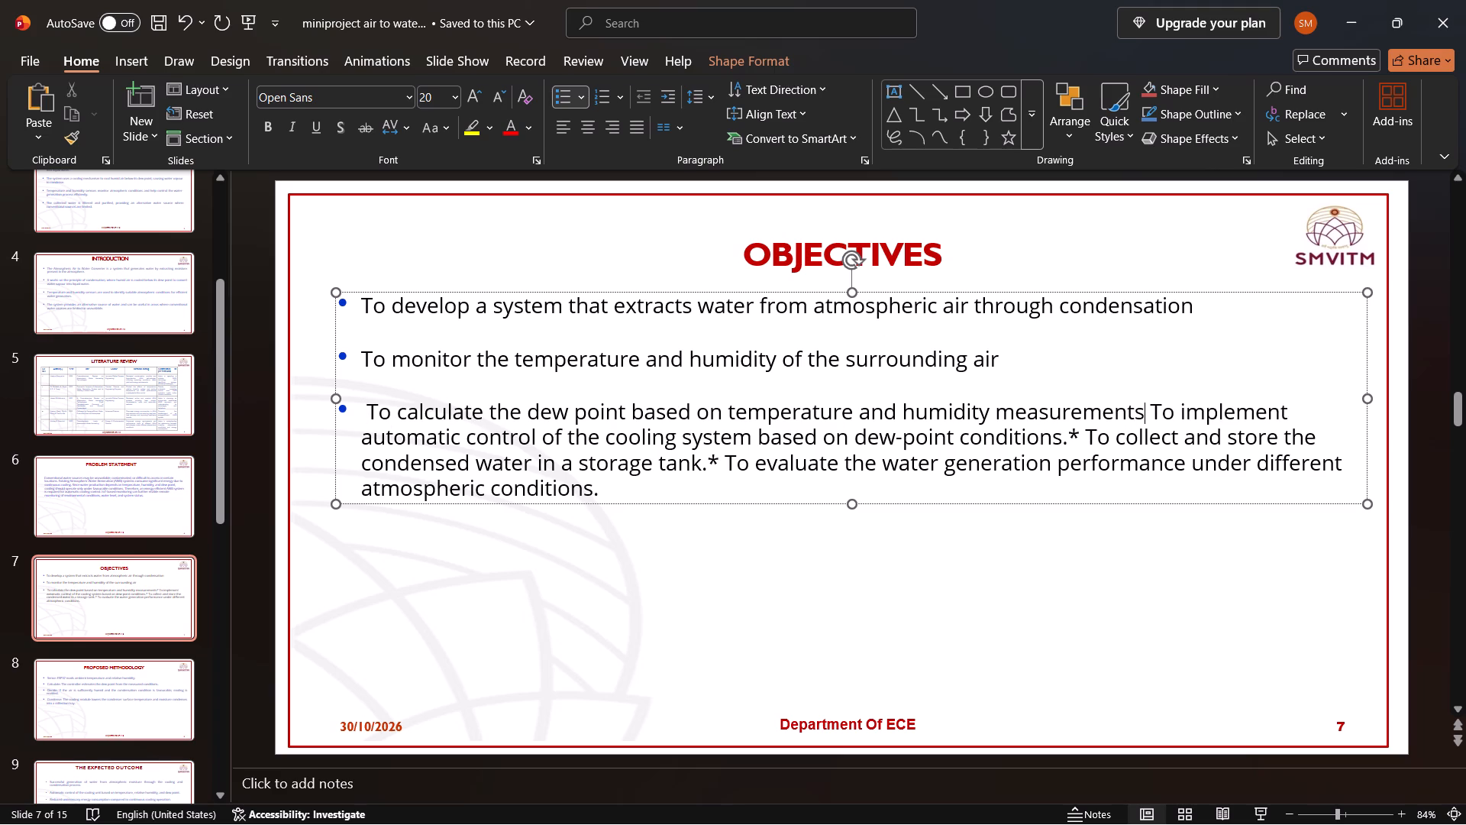
{"action": "key", "text": "Return"}
{"action": "key", "text": "Return"}
Put "To collect and store the condensed water" in its own bullet after a blank line, removing the period and asterisk after "dew-point conditions".
{"action": "key", "text": "Right"}
{"action": "key", "text": "Right"}
{"action": "key", "text": "Right"}
{"action": "key", "text": "Right"}
{"action": "key", "text": "Right"}
{"action": "key", "text": "Right"}
{"action": "key", "text": "Right"}
{"action": "key", "text": "Right"}
{"action": "key", "text": "Right"}
{"action": "key", "text": "Right"}
{"action": "key", "text": "Right"}
{"action": "key", "text": "Right"}
{"action": "key", "text": "Right"}
{"action": "key", "text": "Right"}
{"action": "key", "text": "Right"}
{"action": "key", "text": "Right"}
{"action": "key", "text": "Right"}
{"action": "key", "text": "Right"}
{"action": "key", "text": "Right"}
{"action": "key", "text": "Right"}
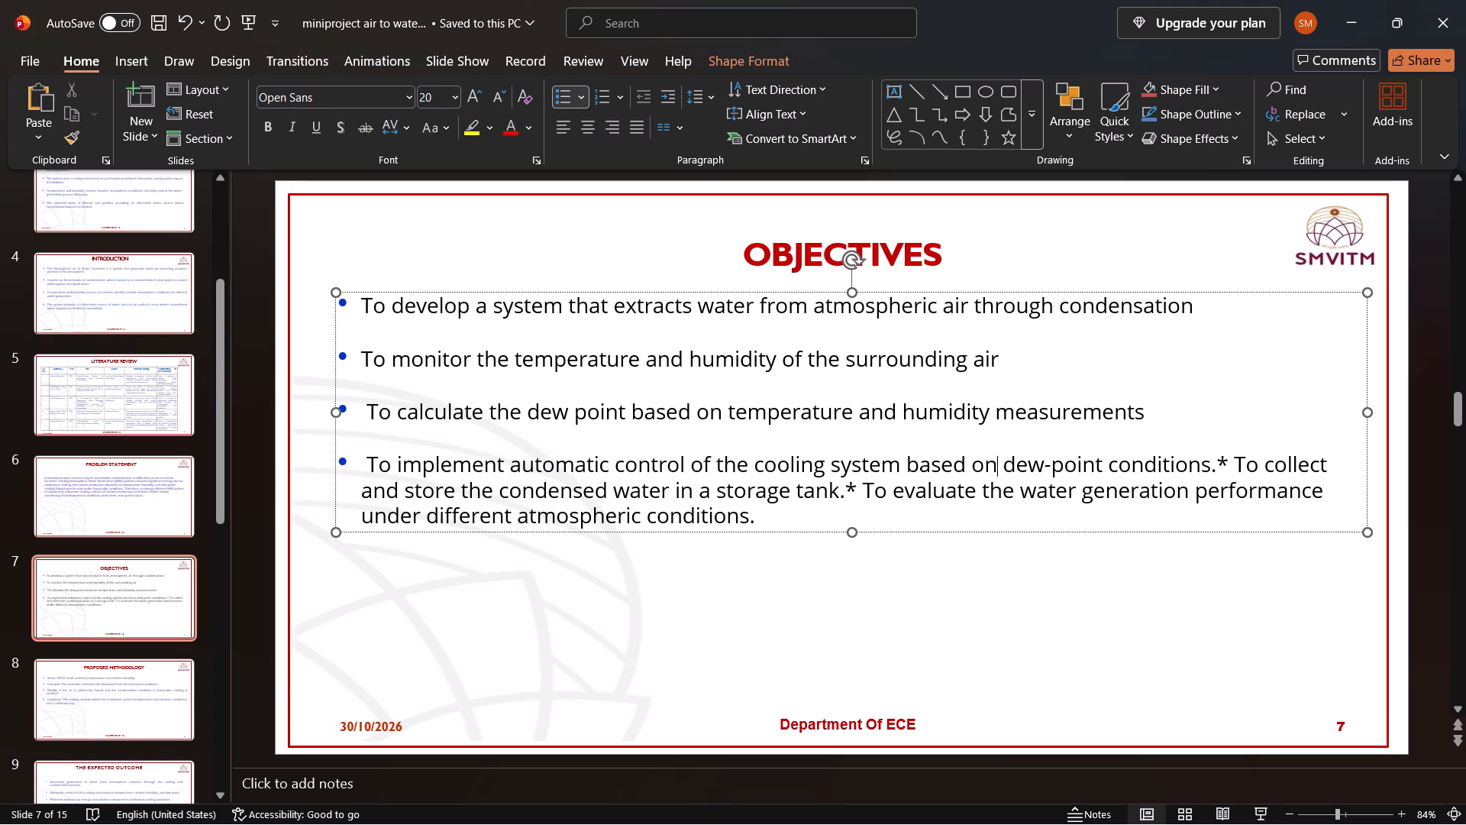
{"action": "key", "text": "Right"}
{"action": "key", "text": "Right"}
{"action": "key", "text": "BackSpace"}
{"action": "key", "text": "Right"}
{"action": "key", "text": "BackSpace"}
{"action": "key", "text": "Return"}
{"action": "key", "text": "Return"}
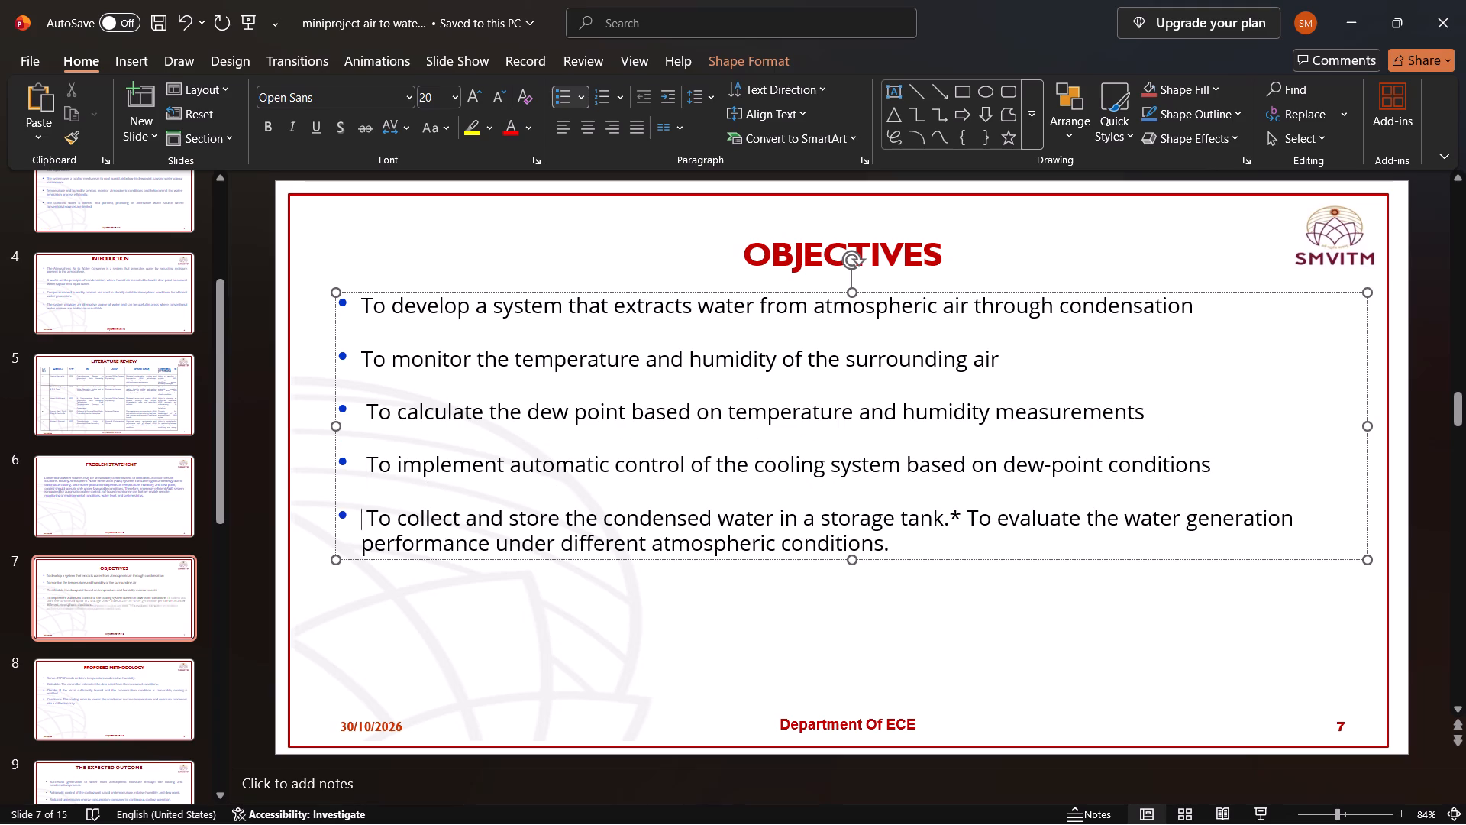
Put "To evaluate the water generation performance" in its own bullet after a blank line, removing the period and asterisk after "storage tank".
{"action": "key", "text": "Right"}
{"action": "key", "text": "Right"}
{"action": "key", "text": "Right"}
{"action": "key", "text": "Right"}
{"action": "key", "text": "Right"}
{"action": "key", "text": "Right"}
{"action": "key", "text": "Right"}
{"action": "key", "text": "Right"}
{"action": "key", "text": "Right"}
{"action": "key", "text": "Right"}
{"action": "key", "text": "Right"}
{"action": "key", "text": "Right"}
{"action": "key", "text": "Right"}
{"action": "key", "text": "Right"}
{"action": "key", "text": "Right"}
{"action": "key", "text": "Right"}
{"action": "key", "text": "Right"}
{"action": "key", "text": "Right"}
{"action": "key", "text": "Right"}
{"action": "key", "text": "Right"}
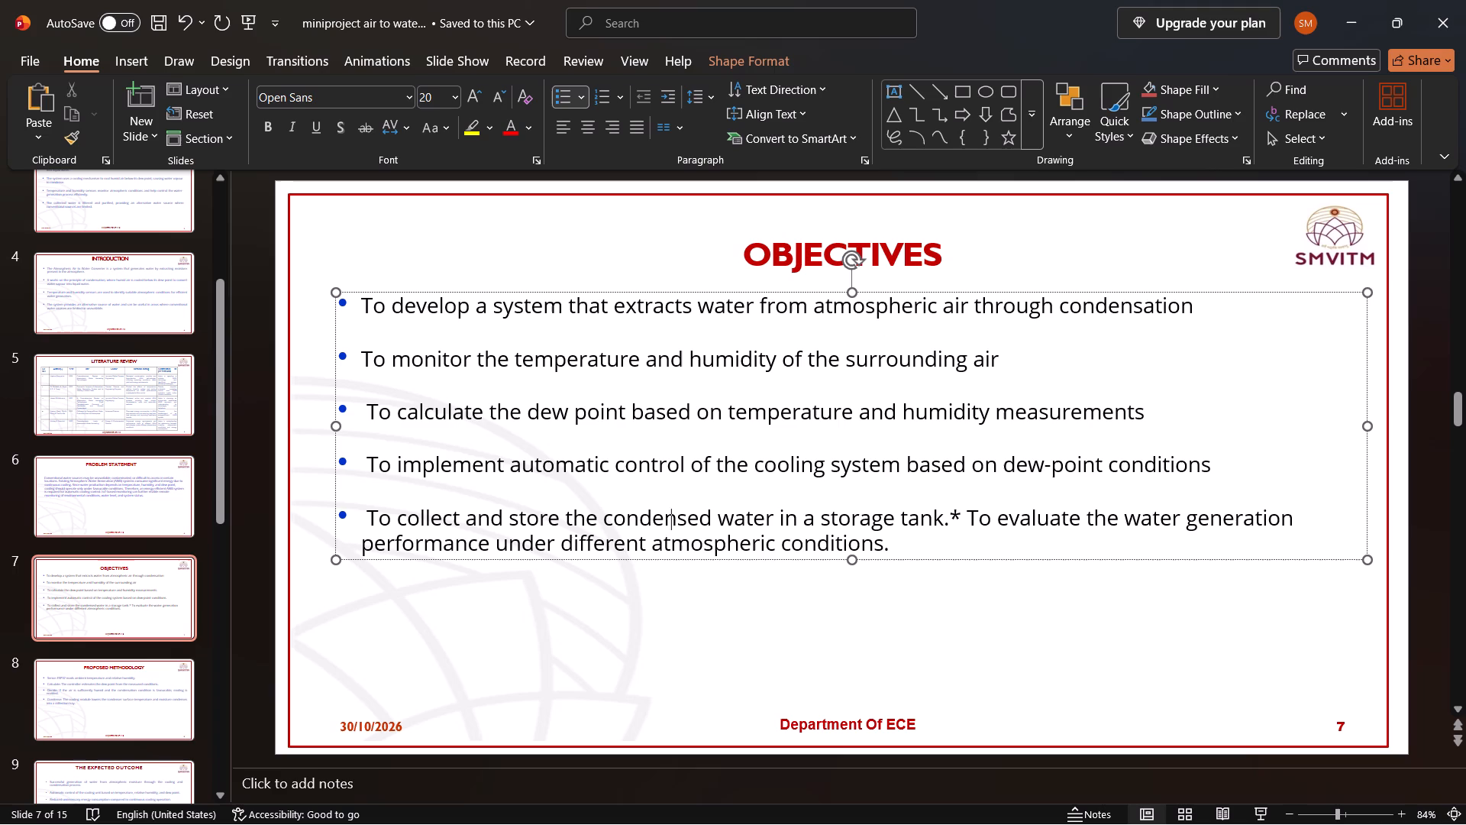
{"action": "key", "text": "Right"}
{"action": "key", "text": "Right"}
{"action": "key", "text": "Right"}
{"action": "key", "text": "Right"}
{"action": "key", "text": "Right"}
{"action": "key", "text": "Right"}
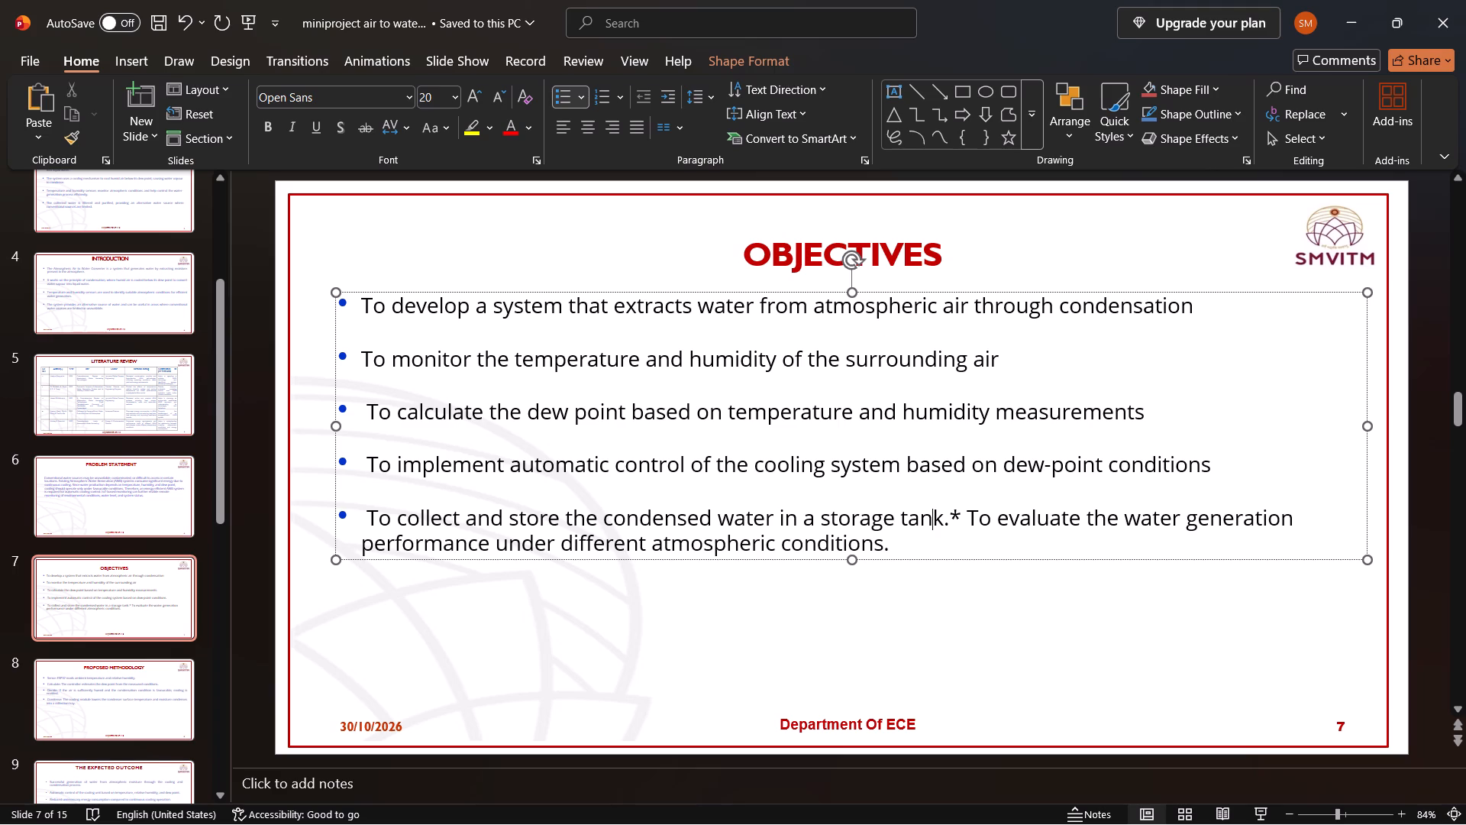
{"action": "key", "text": "Right"}
{"action": "key", "text": "Right"}
{"action": "key", "text": "BackSpace"}
{"action": "key", "text": "Right"}
{"action": "key", "text": "BackSpace"}
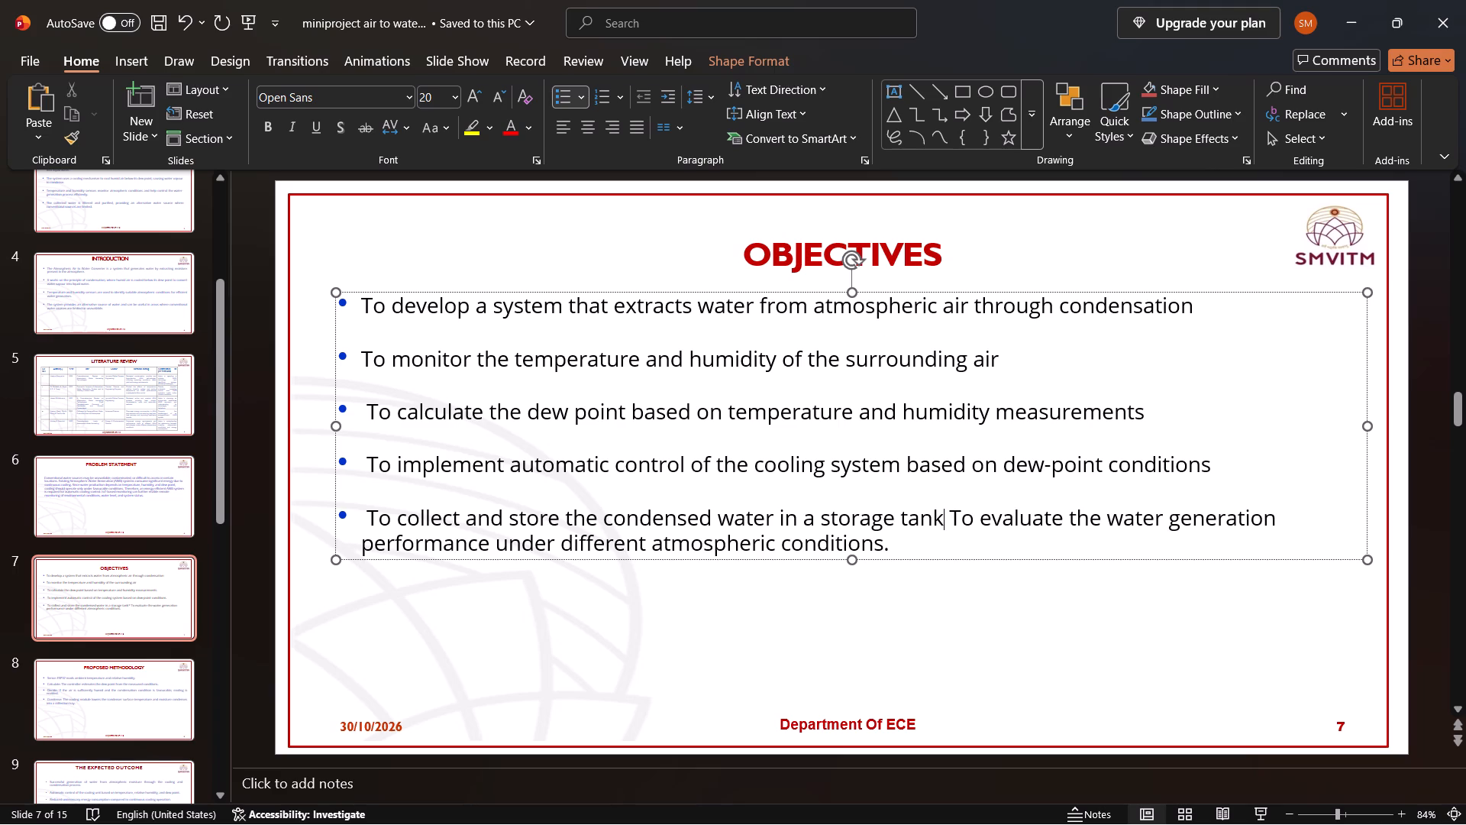
{"action": "key", "text": "Return"}
{"action": "key", "text": "Return"}
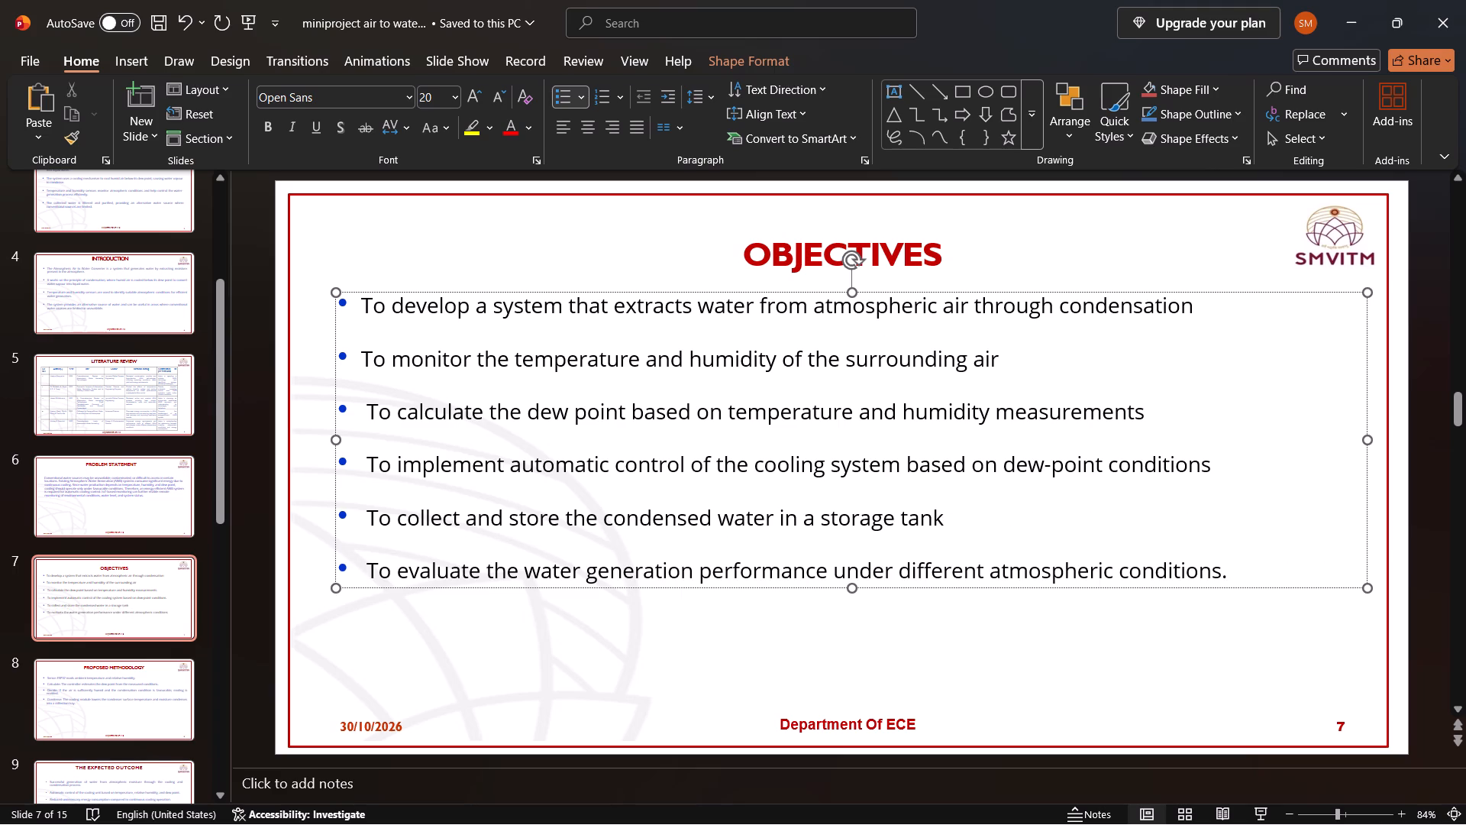
Recolour all the Objectives bullet text to the standard Blue, checking the Introduction and Abstract slides for the matching text colour.
{"action": "key", "text": "ctrl+a"}
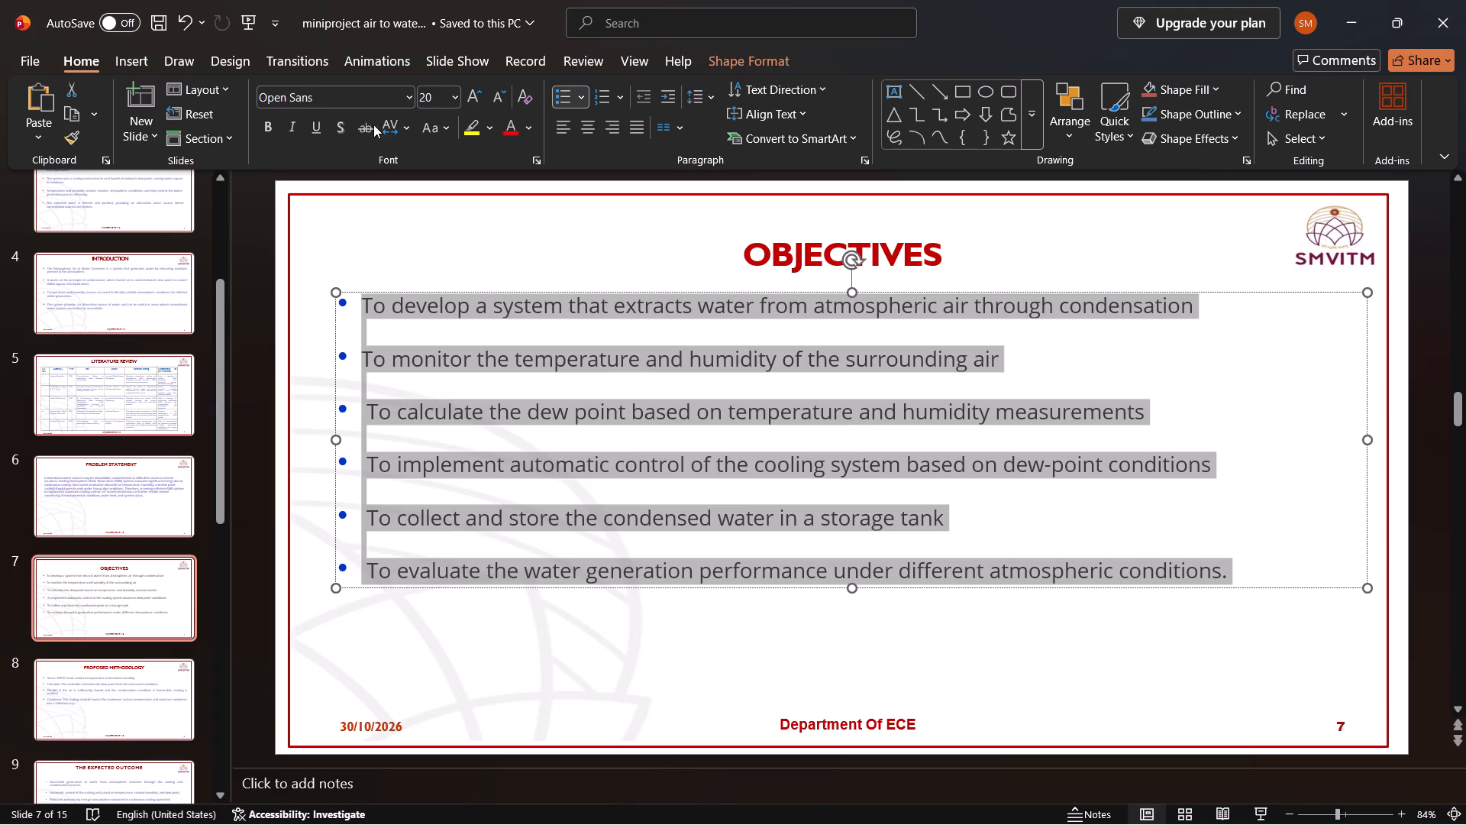
{"action": "left_click", "coordinate": [152, 268]}
{"action": "left_click", "coordinate": [383, 341]}
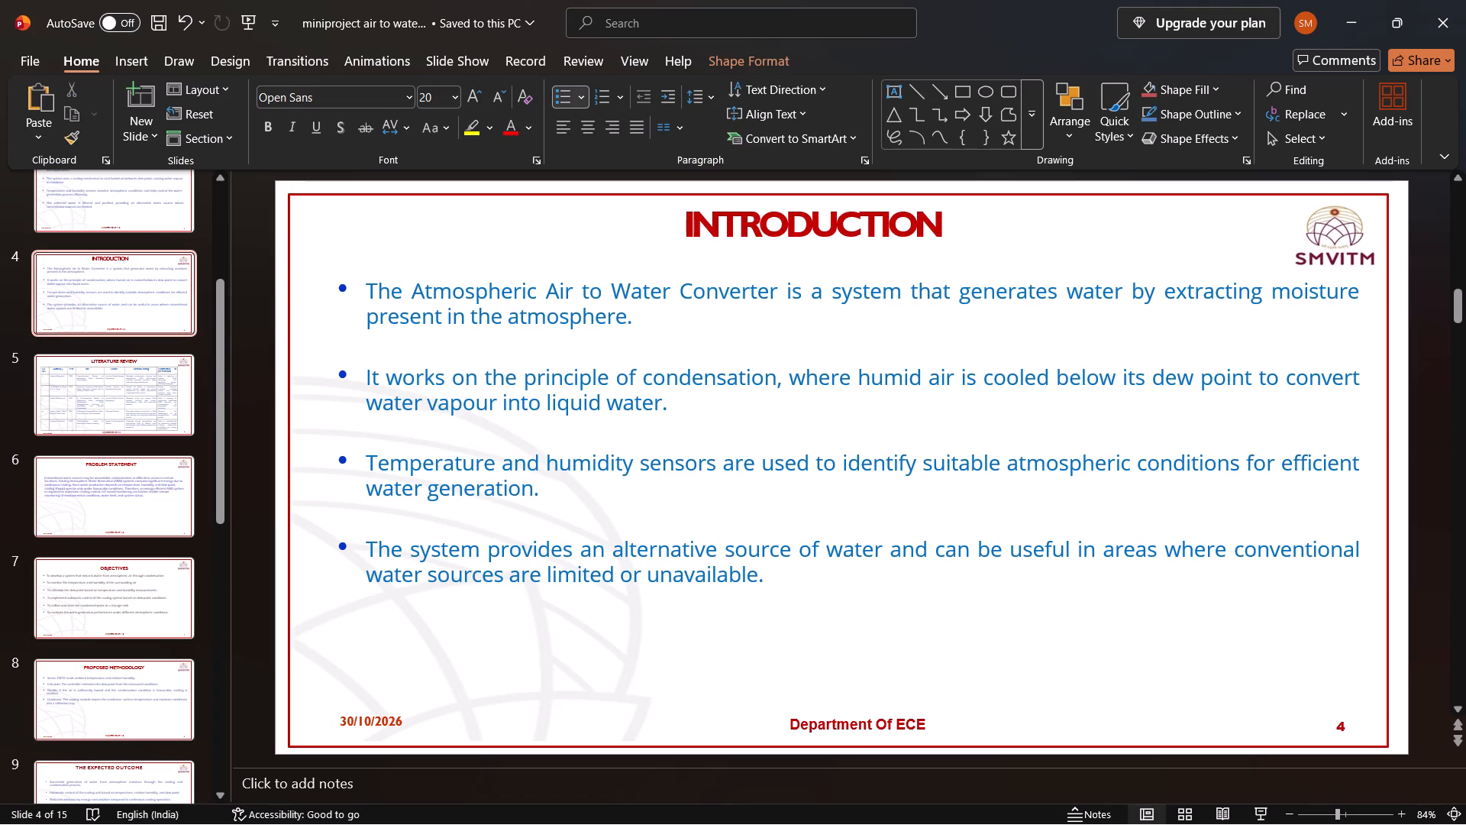
{"action": "key", "text": "ctrl+a"}
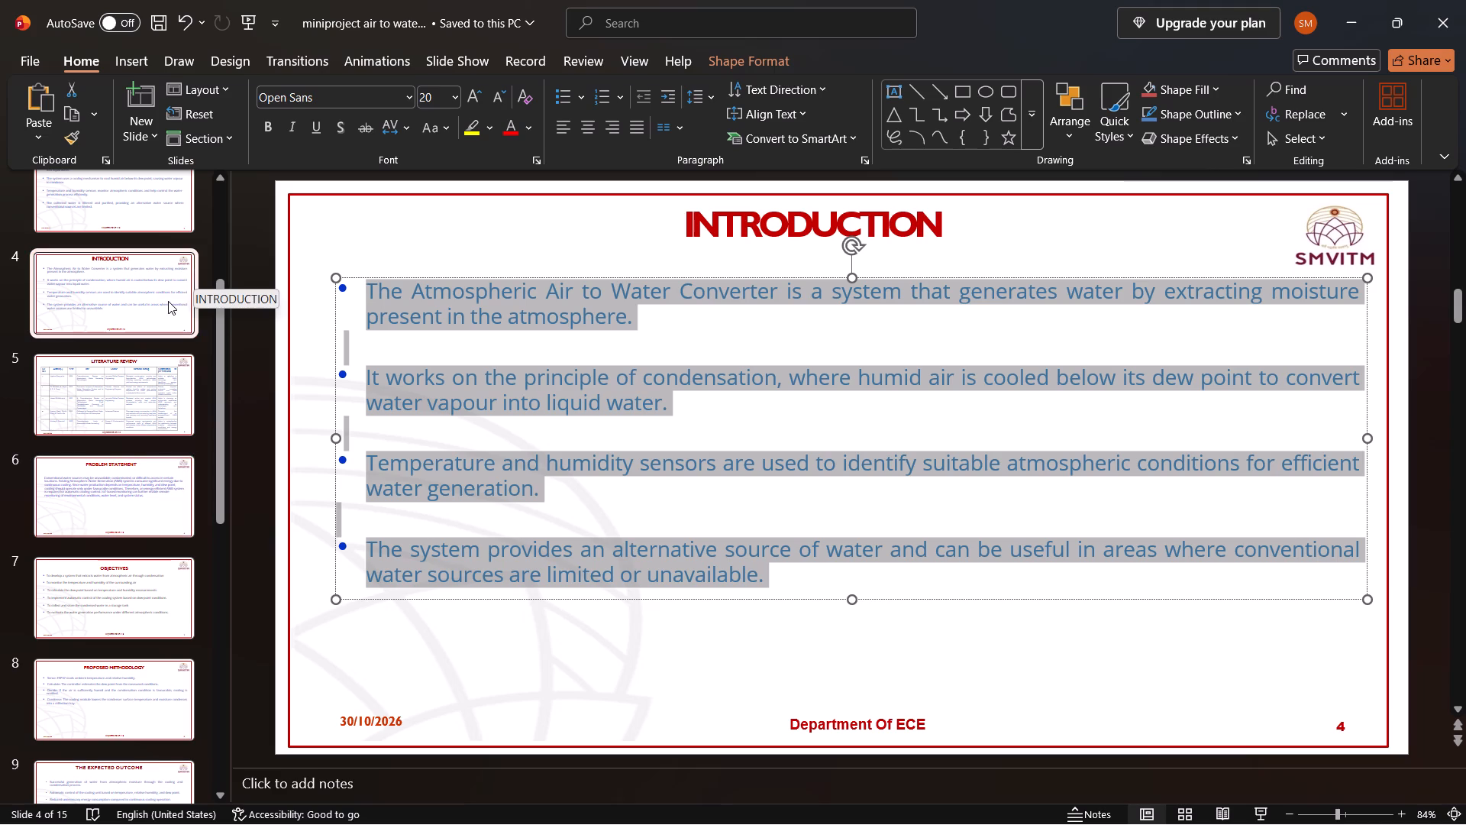
{"action": "left_click", "coordinate": [166, 229]}
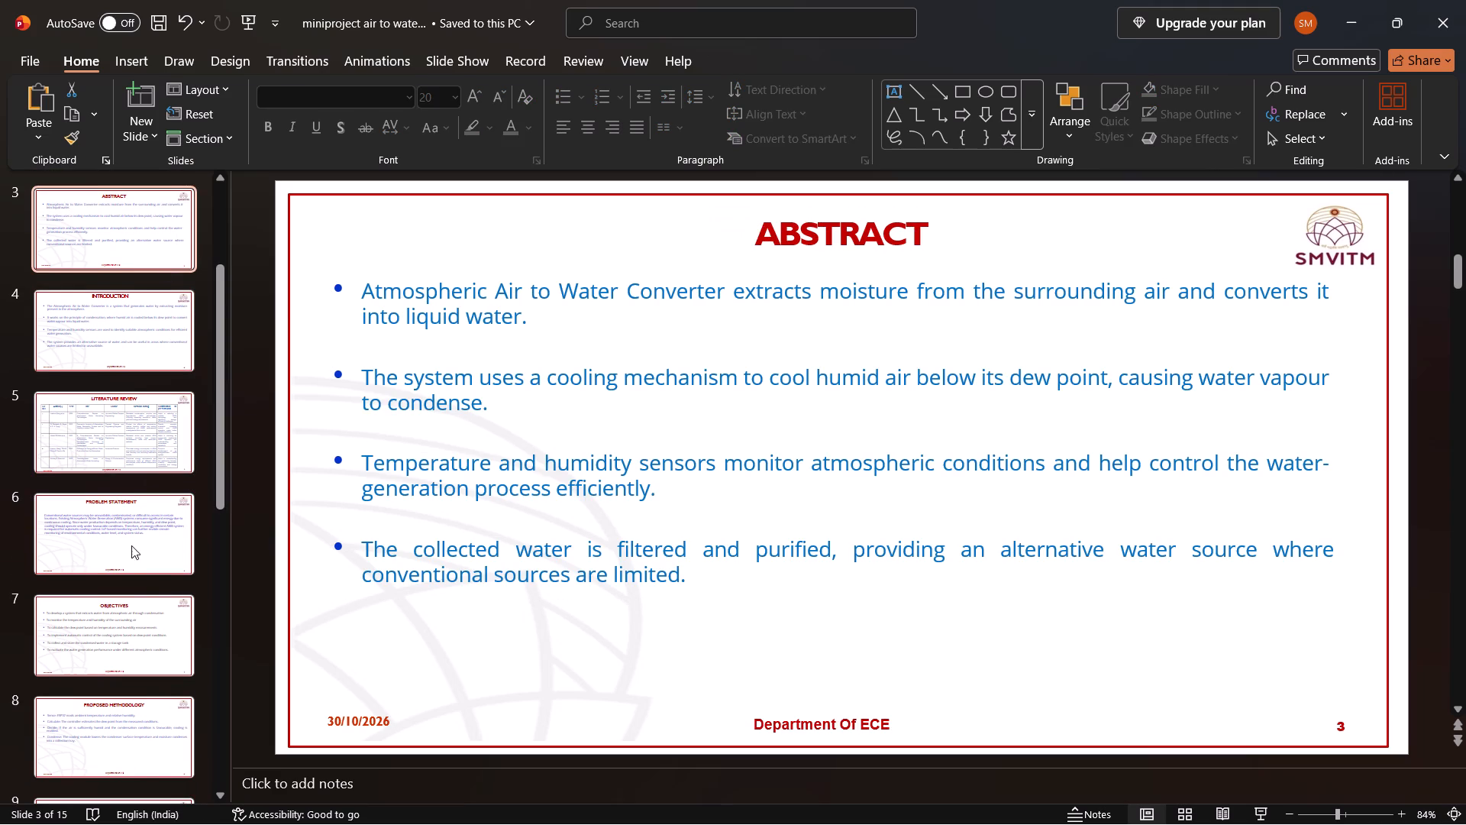
{"action": "left_click", "coordinate": [152, 614]}
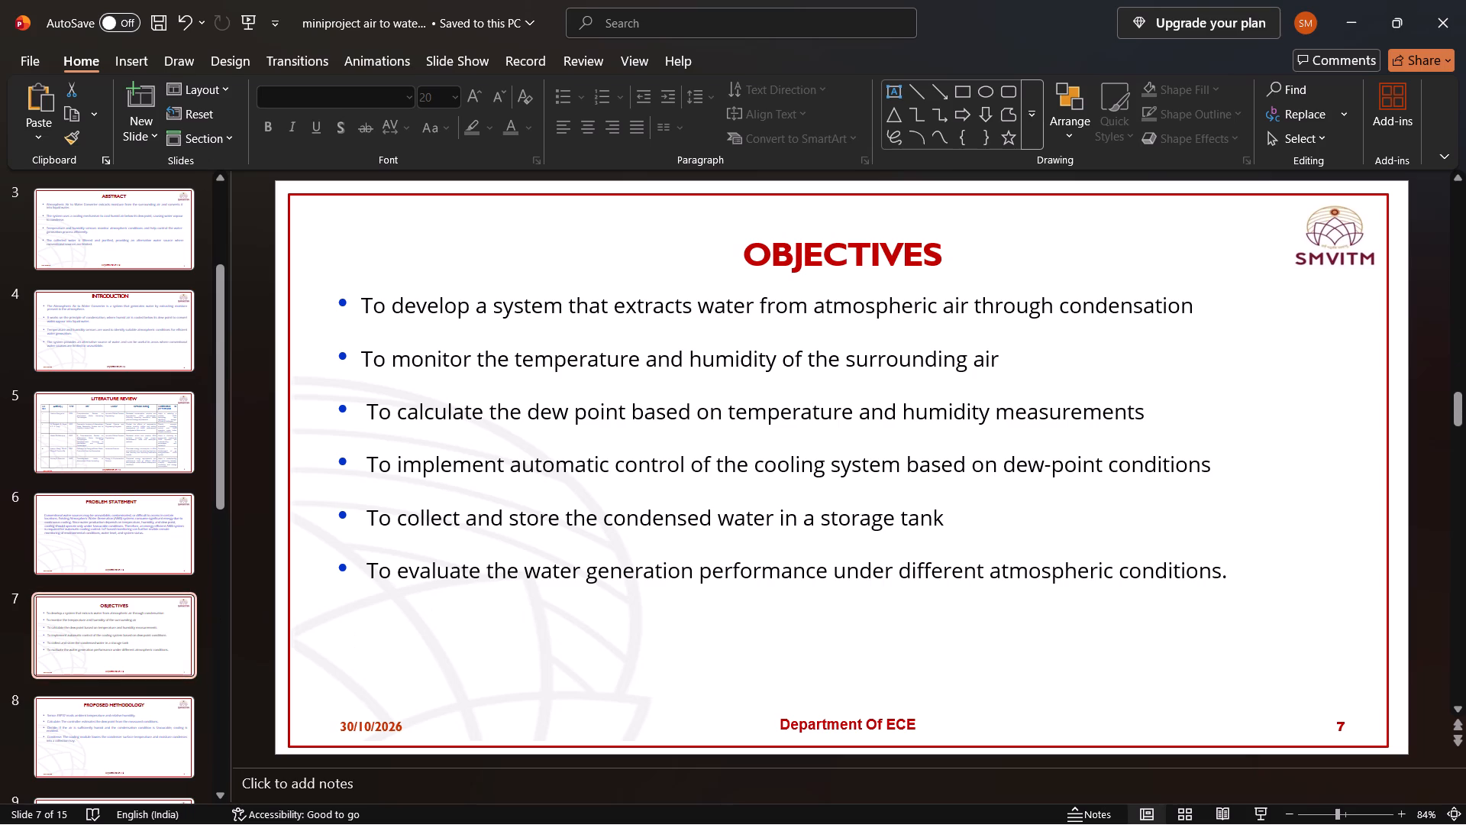
{"action": "left_click", "coordinate": [470, 555]}
{"action": "key", "text": "ctrl+a"}
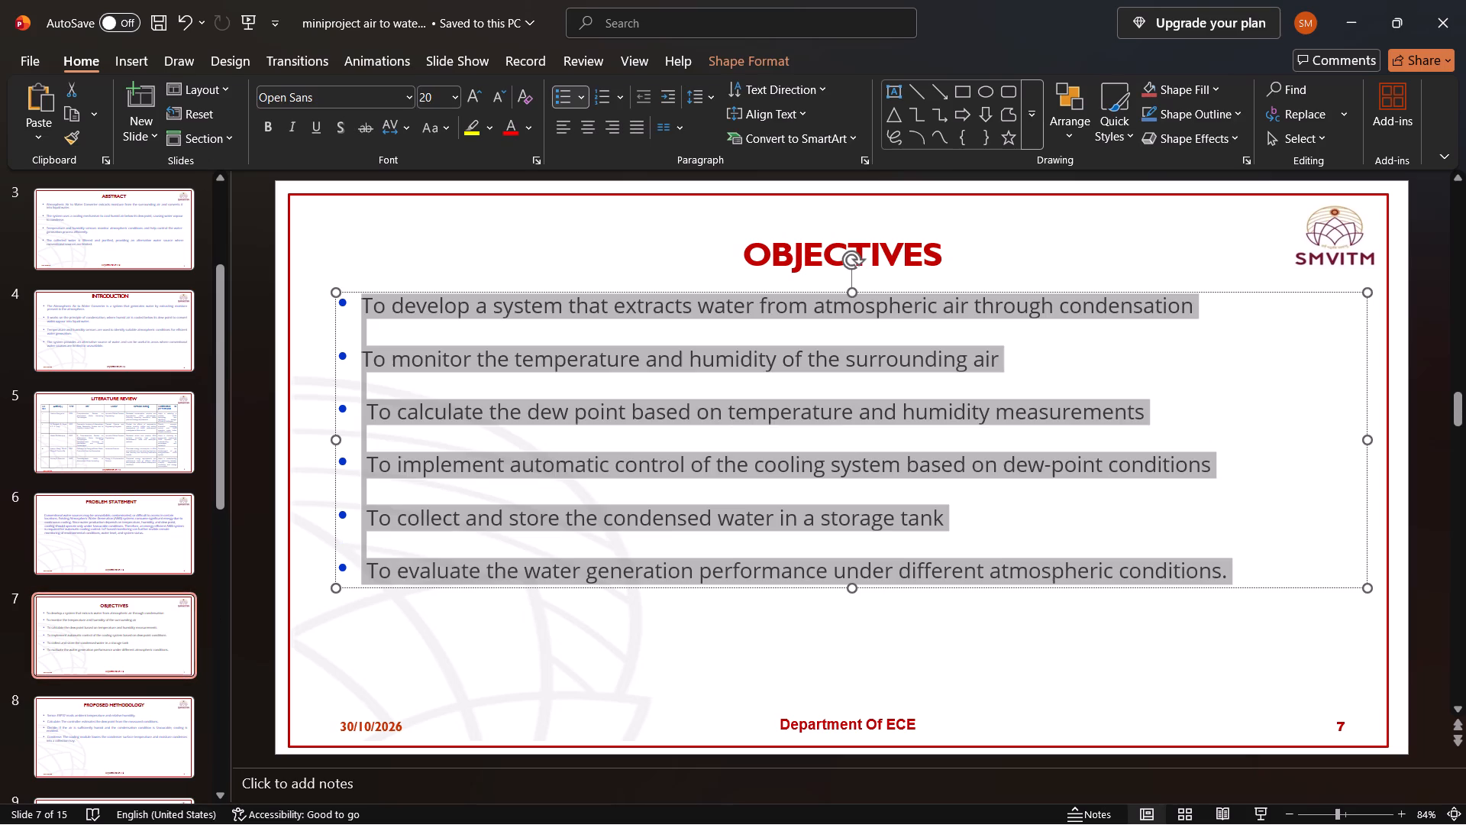
{"action": "left_click", "coordinate": [531, 128]}
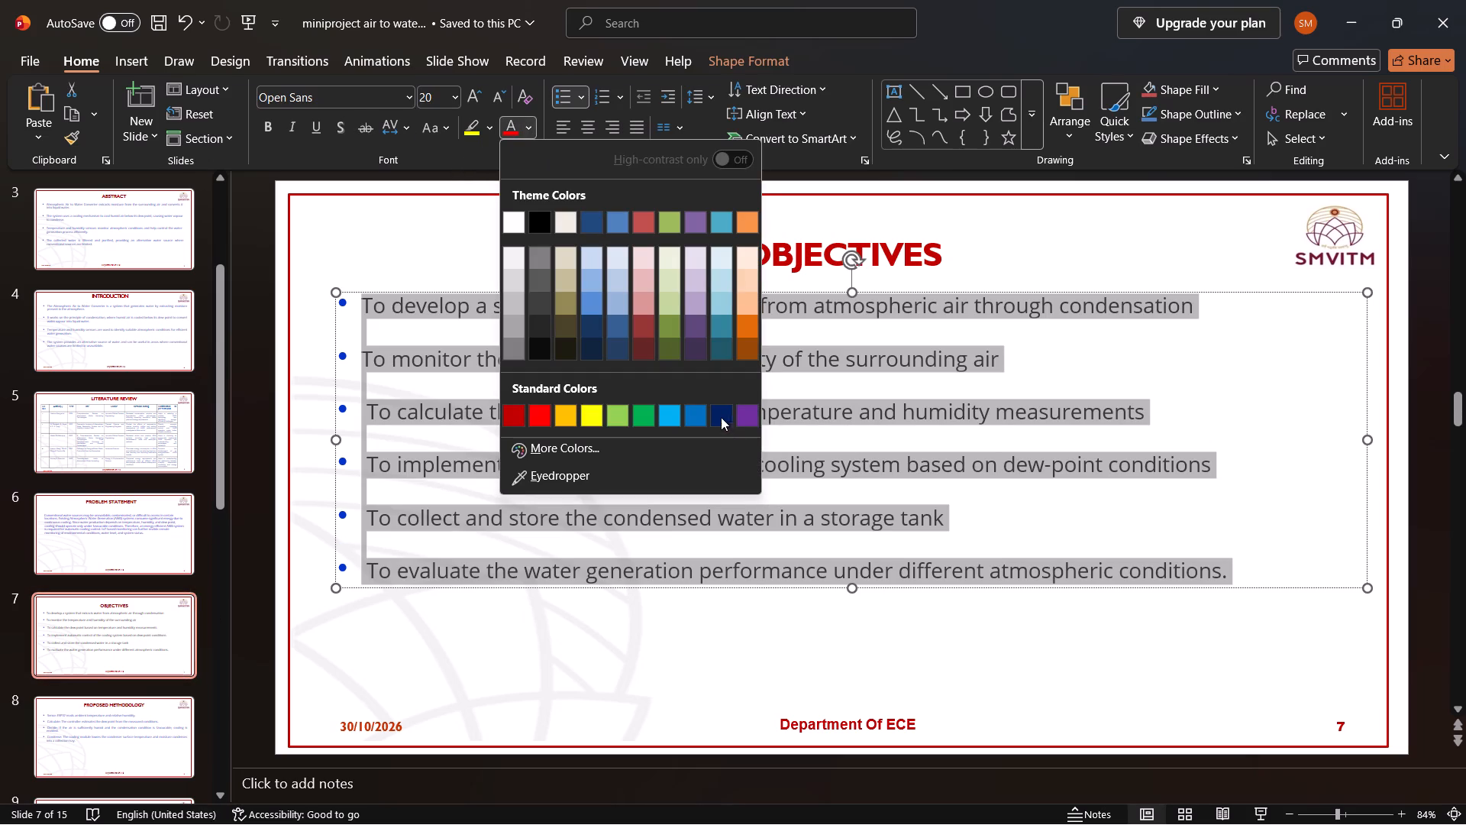
{"action": "left_click", "coordinate": [702, 418]}
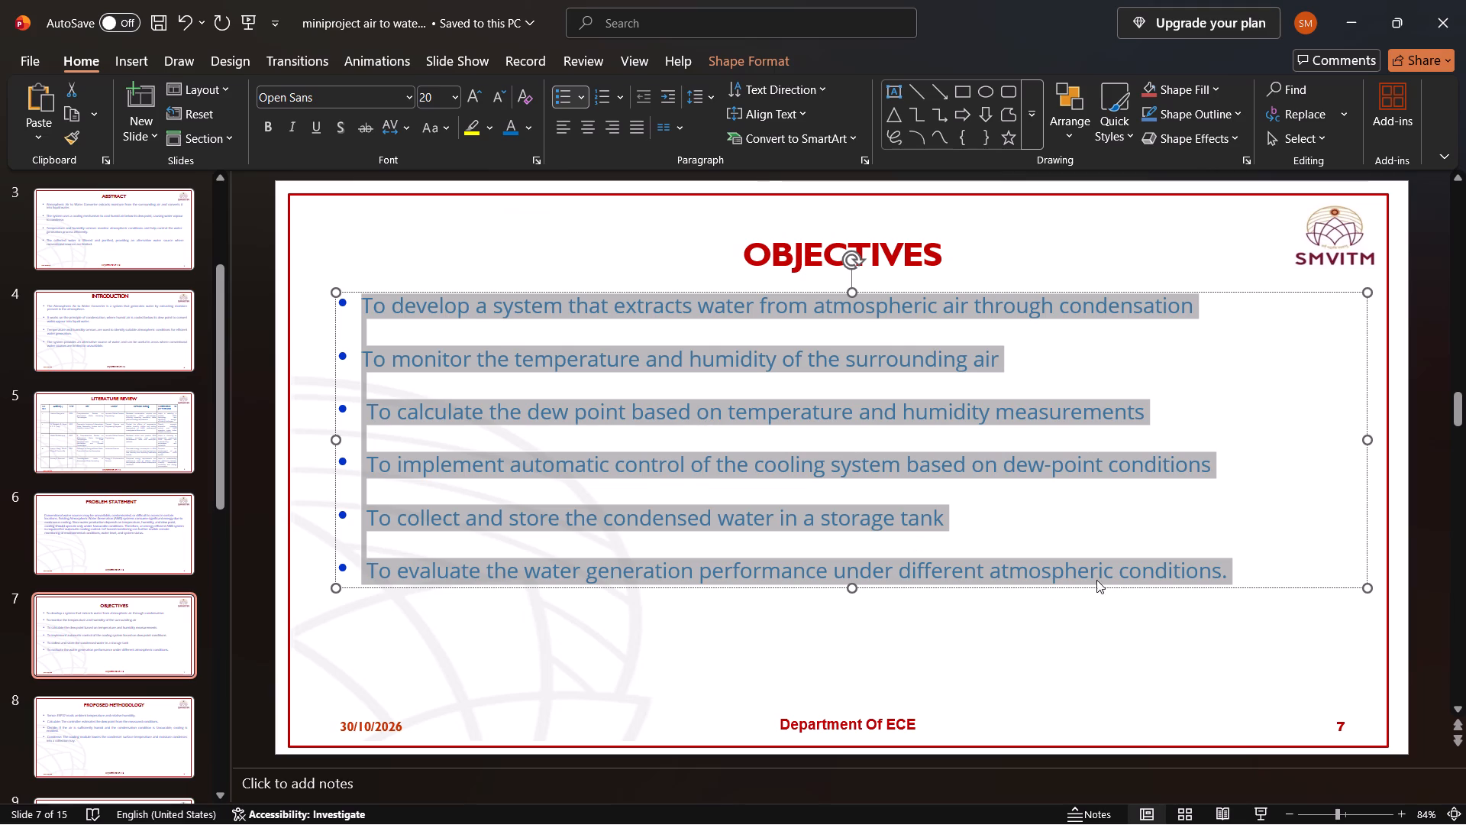
{"action": "left_click", "coordinate": [1039, 519]}
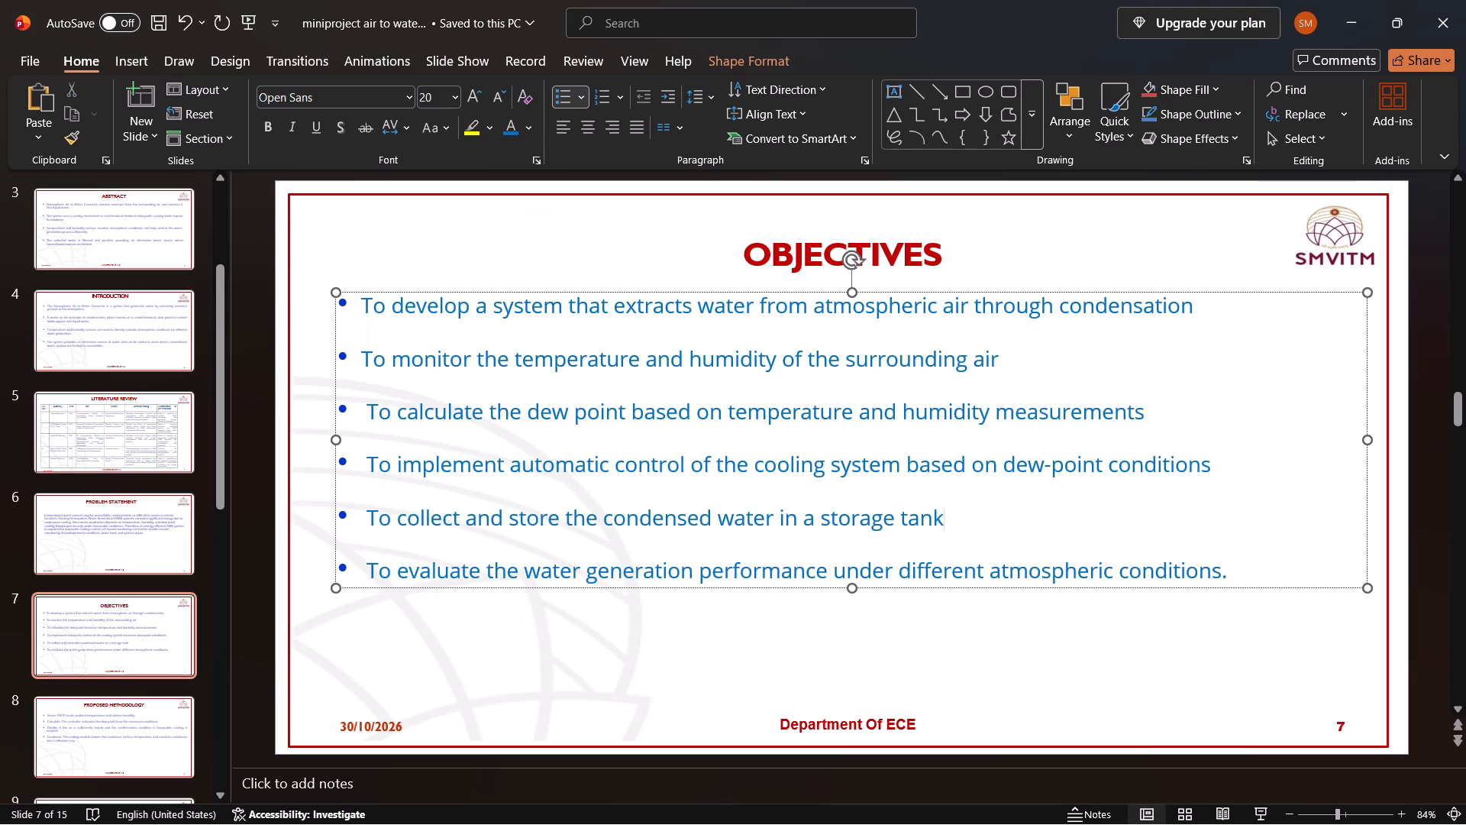
{"action": "left_click", "coordinate": [1038, 592]}
{"action": "left_click", "coordinate": [1048, 607]}
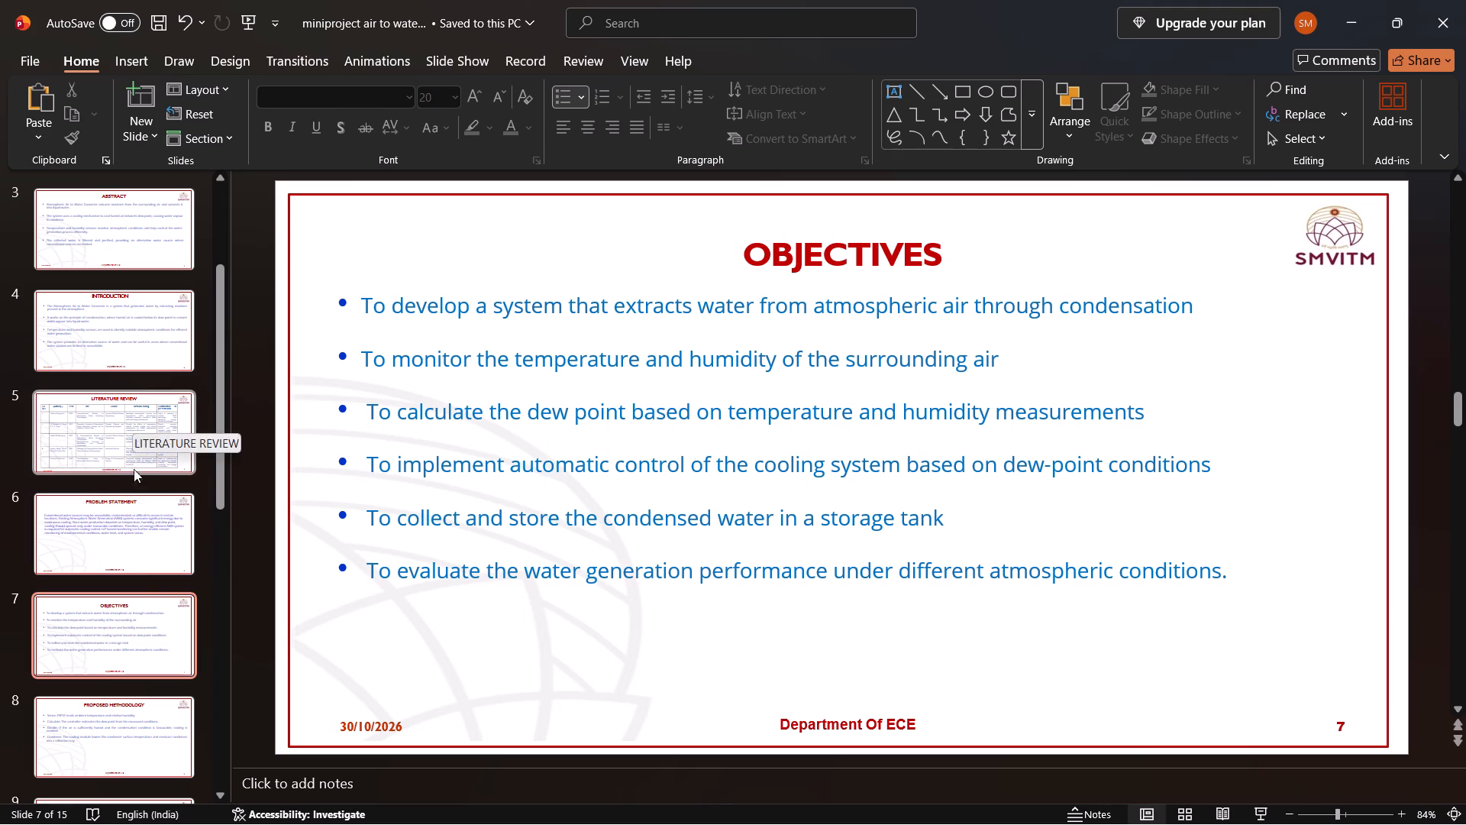
Review the Objectives, Proposed Methodology and Expected Outcome slides for content and formatting.
{"action": "left_click", "coordinate": [110, 669]}
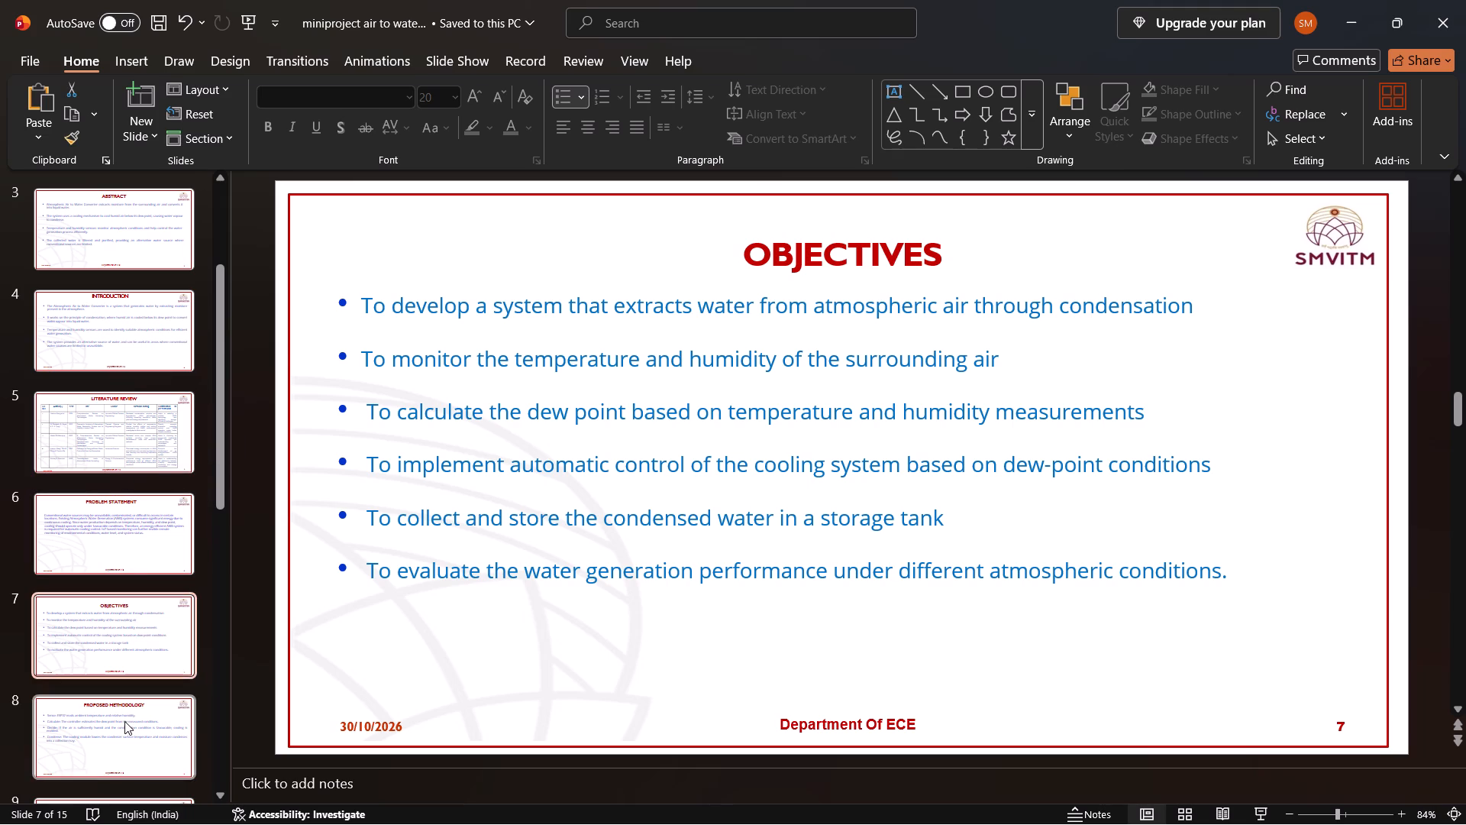
{"action": "left_click", "coordinate": [124, 721]}
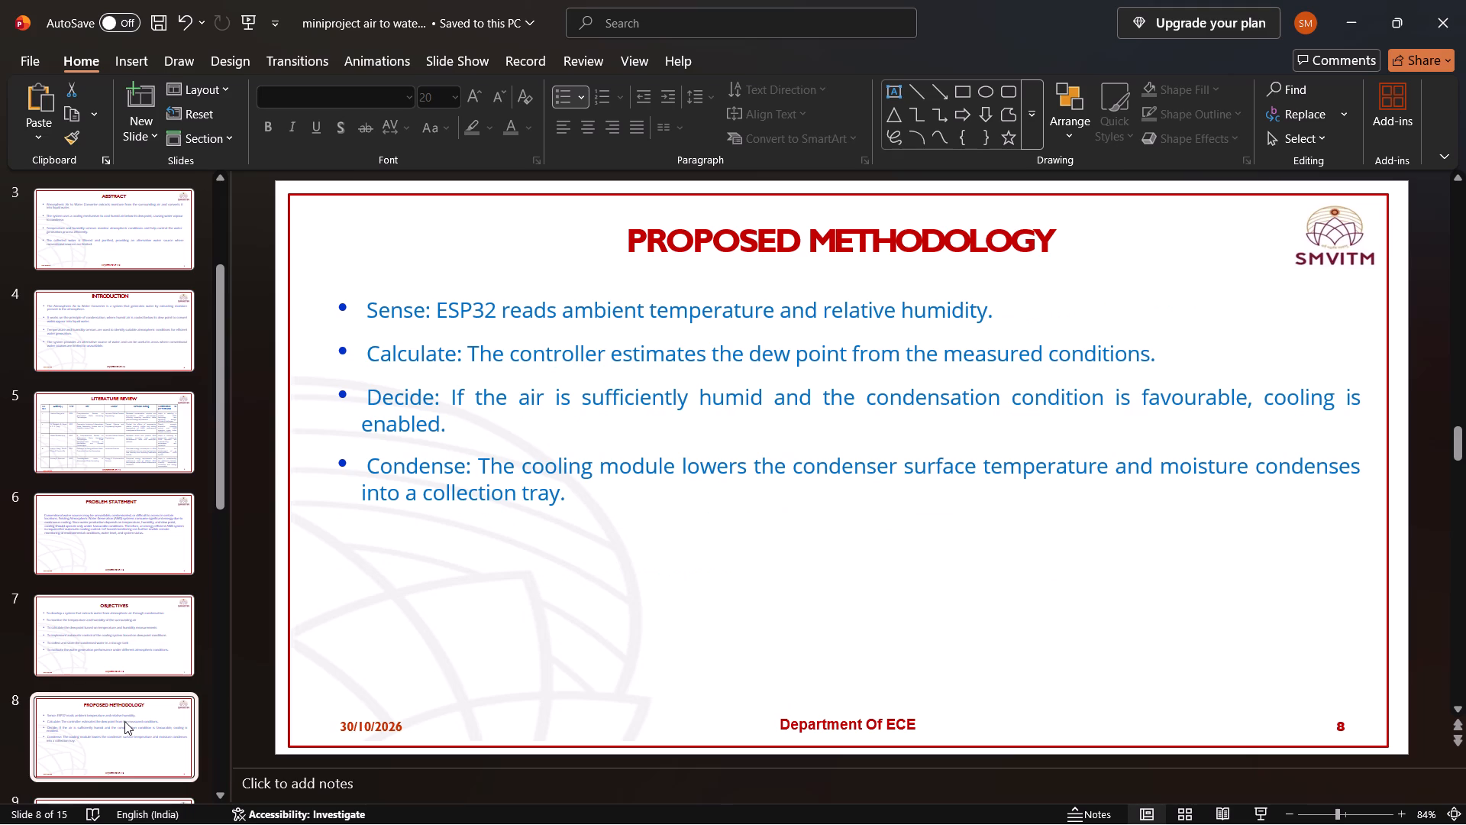
{"action": "scroll", "coordinate": [124, 721], "scroll_direction": "down", "scroll_amount": 2}
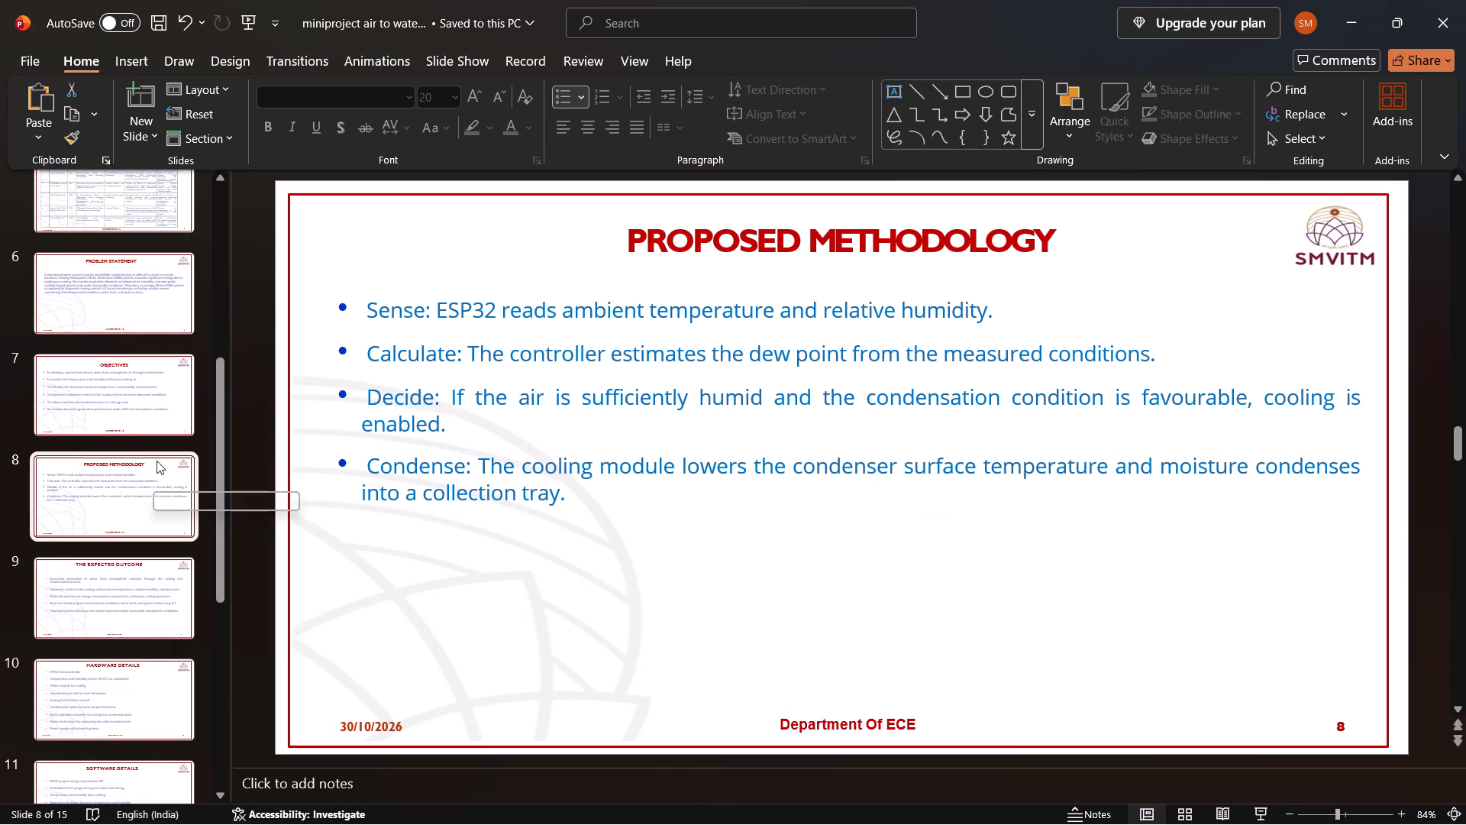
{"action": "left_click", "coordinate": [152, 416]}
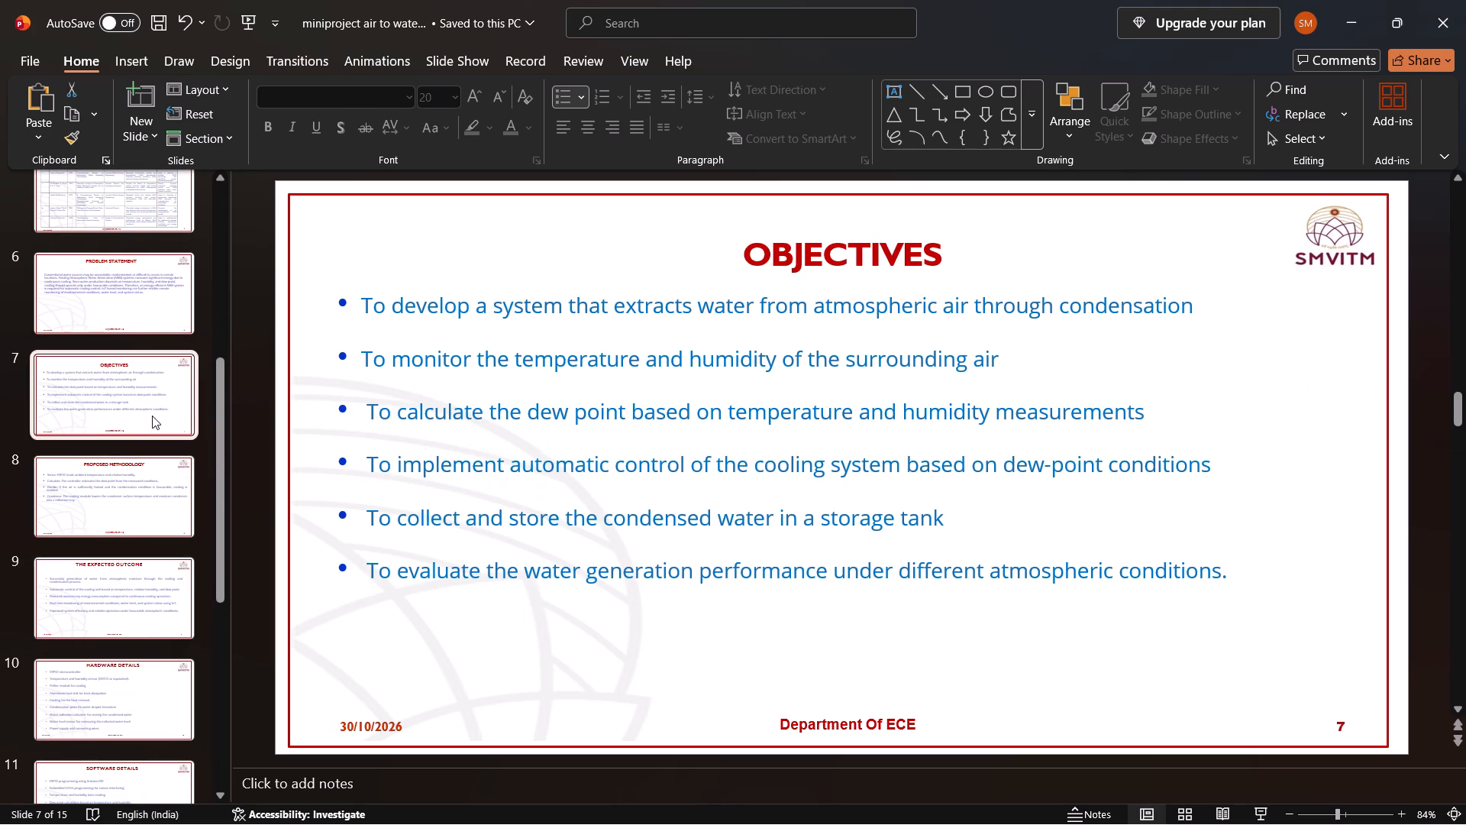
{"action": "left_click", "coordinate": [140, 471]}
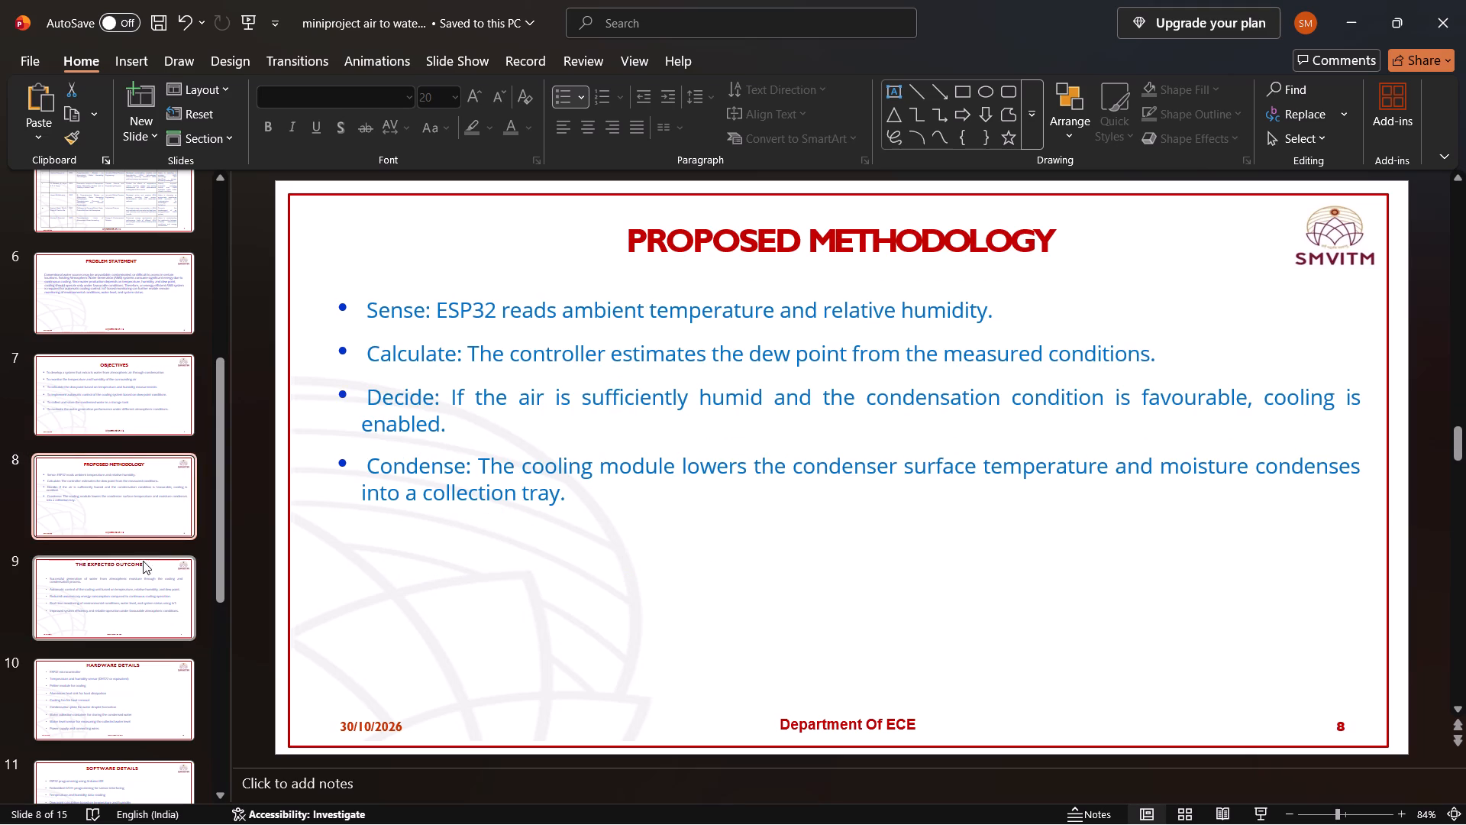
{"action": "left_click", "coordinate": [143, 578]}
{"action": "scroll", "coordinate": [143, 578], "scroll_direction": "down", "scroll_amount": 1}
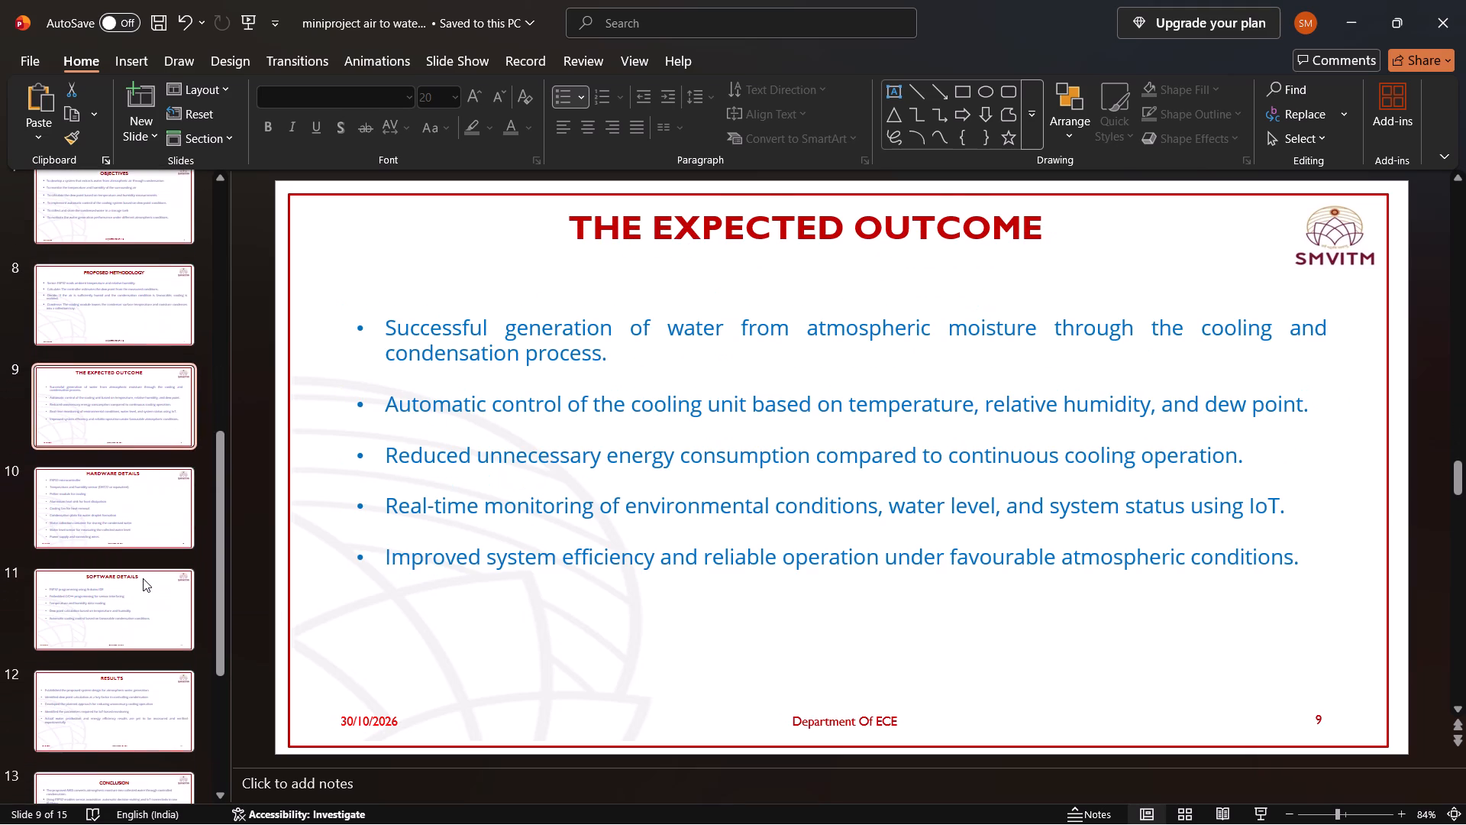
{"action": "scroll", "coordinate": [143, 578], "scroll_direction": "down", "scroll_amount": 1}
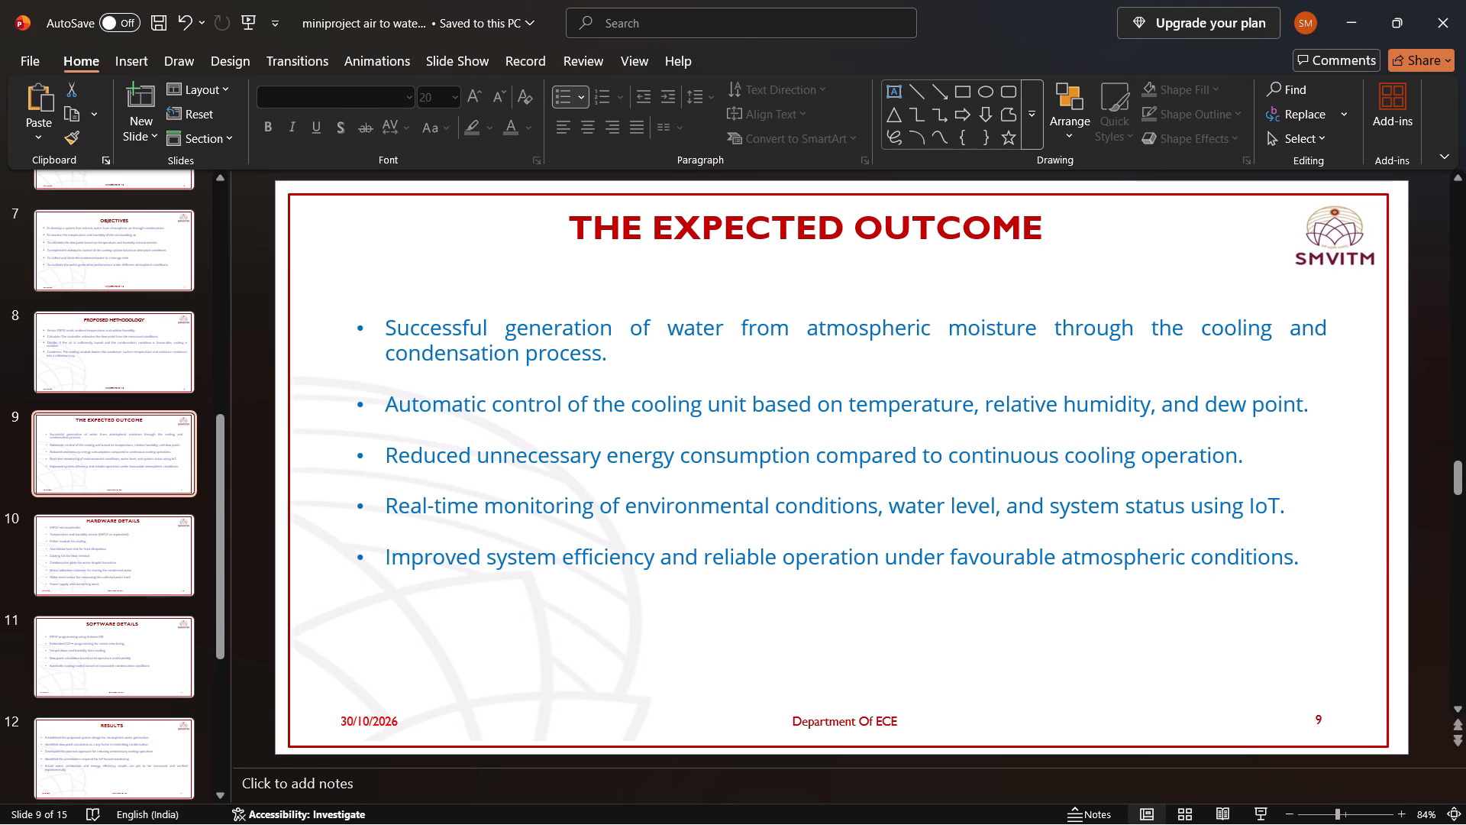
Remove "and system status using IoT" from the real-time monitoring bullet on the Expected Outcome slide, ending it with "water level.".
{"action": "left_click", "coordinate": [1279, 508]}
{"action": "key", "text": "Right"}
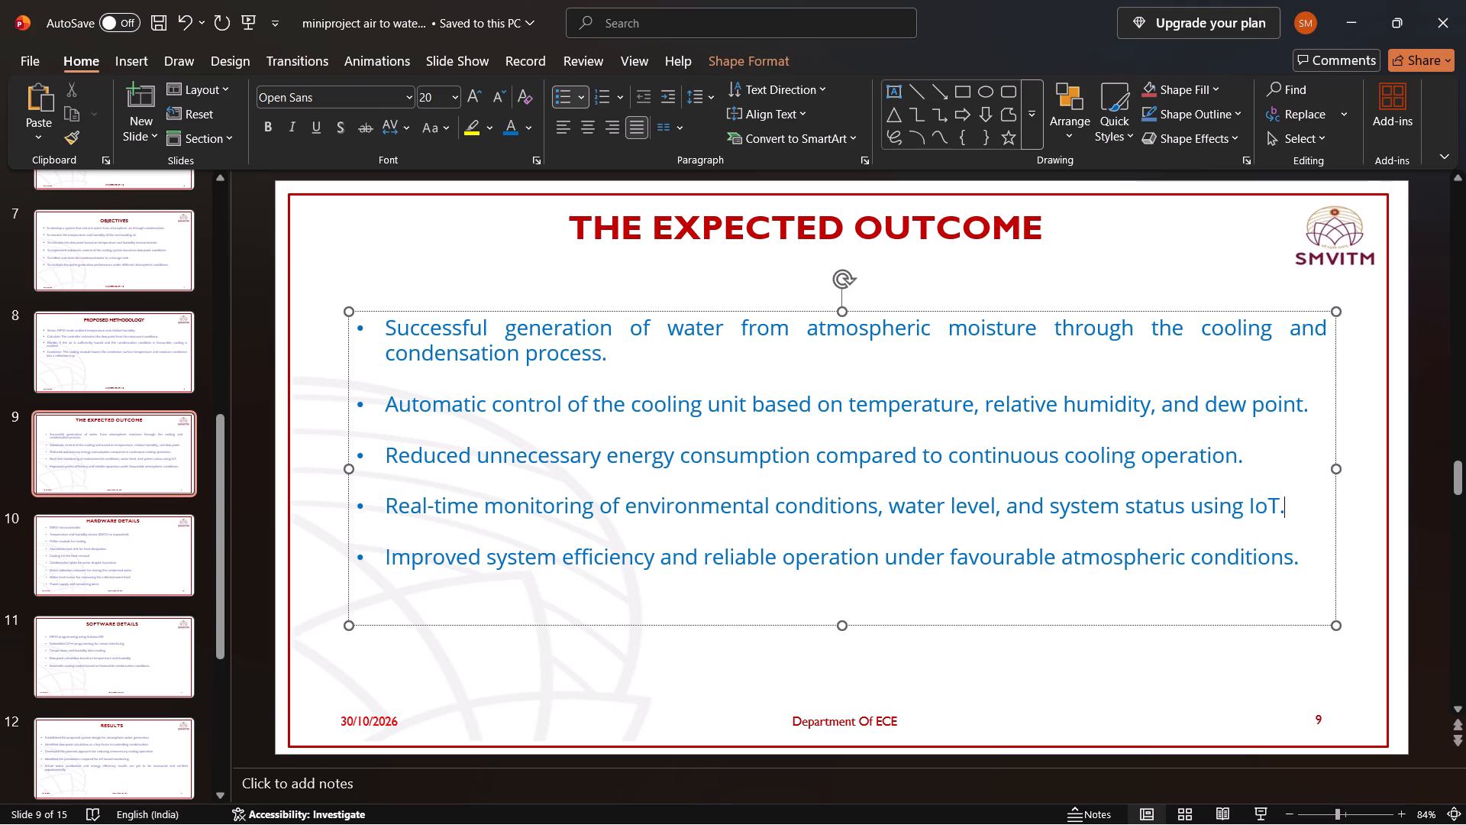
{"action": "key", "text": "BackSpace"}
{"action": "key", "text": "BackSpace"}
{"action": "key", "text": "BackSpace"}
{"action": "key", "text": "BackSpace"}
{"action": "key", "text": "BackSpace"}
{"action": "key", "text": "BackSpace"}
{"action": "key", "text": "BackSpace"}
{"action": "key", "text": "BackSpace"}
{"action": "key", "text": "BackSpace"}
{"action": "key", "text": "BackSpace"}
{"action": "key", "text": "BackSpace"}
{"action": "key", "text": "BackSpace"}
{"action": "key", "text": "BackSpace"}
{"action": "key", "text": "BackSpace"}
{"action": "key", "text": "BackSpace"}
{"action": "key", "text": "BackSpace"}
{"action": "key", "text": "BackSpace"}
{"action": "key", "text": "BackSpace"}
{"action": "key", "text": "BackSpace"}
{"action": "key", "text": "BackSpace"}
{"action": "key", "text": "BackSpace"}
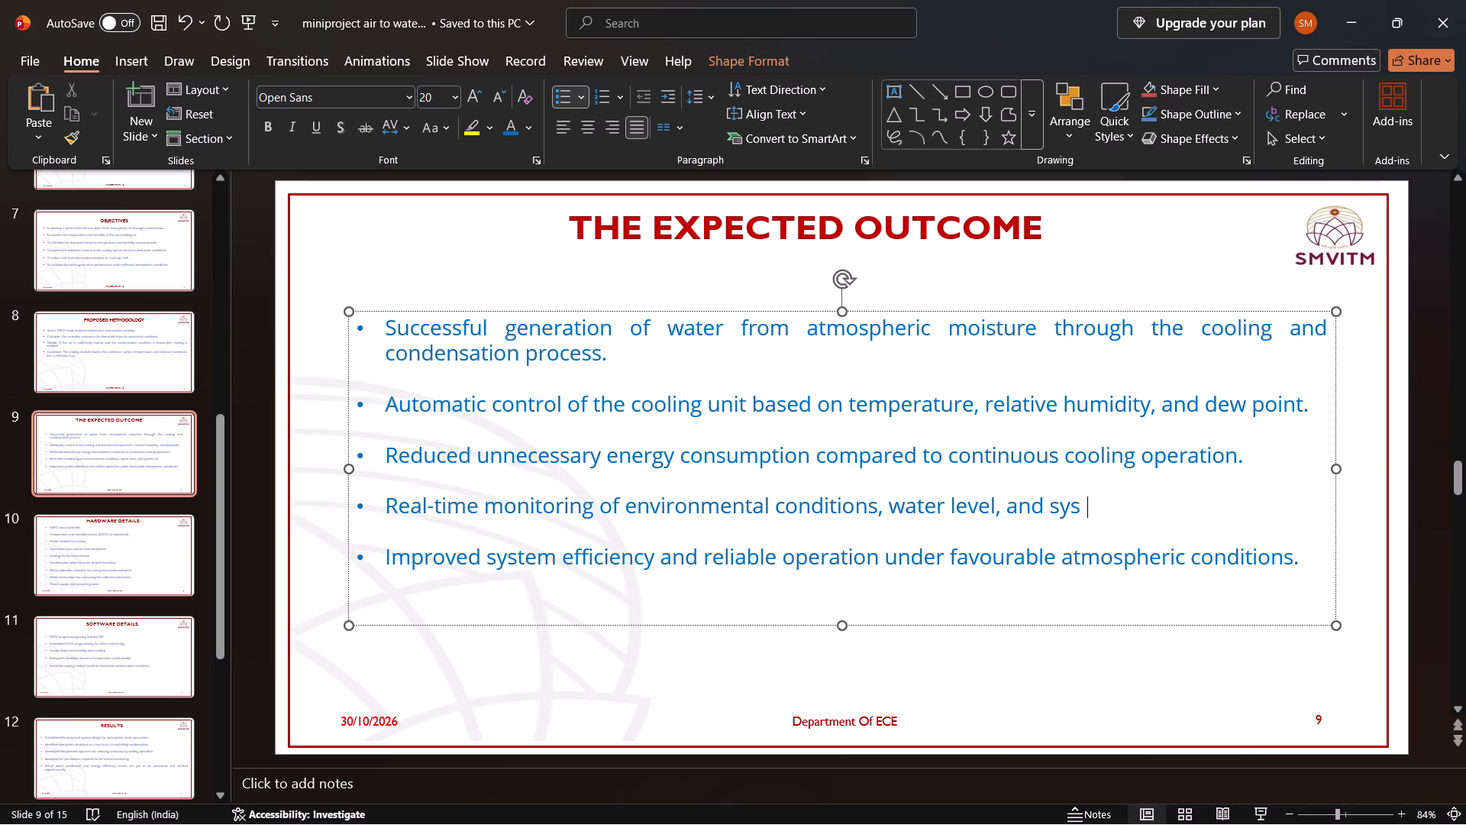
{"action": "key", "text": "BackSpace"}
{"action": "key", "text": "BackSpace"}
{"action": "key", "text": "BackSpace"}
{"action": "key", "text": "BackSpace"}
{"action": "key", "text": "BackSpace"}
{"action": "key", "text": "BackSpace"}
{"action": "key", "text": "BackSpace"}
{"action": "key", "text": "BackSpace"}
{"action": "key", "text": "BackSpace"}
{"action": "key", "text": "period"}
Replace the comma after "environmental conditions" with "and" in the real-time monitoring bullet.
{"action": "key", "text": "Left"}
{"action": "key", "text": "Left"}
{"action": "key", "text": "Left"}
{"action": "key", "text": "Left"}
{"action": "key", "text": "Left"}
{"action": "key", "text": "Left"}
{"action": "key", "text": "Left"}
{"action": "key", "text": "Left"}
{"action": "key", "text": "Left"}
{"action": "key", "text": "Left"}
{"action": "key", "text": "Left"}
{"action": "key", "text": "Left"}
{"action": "key", "text": "Left"}
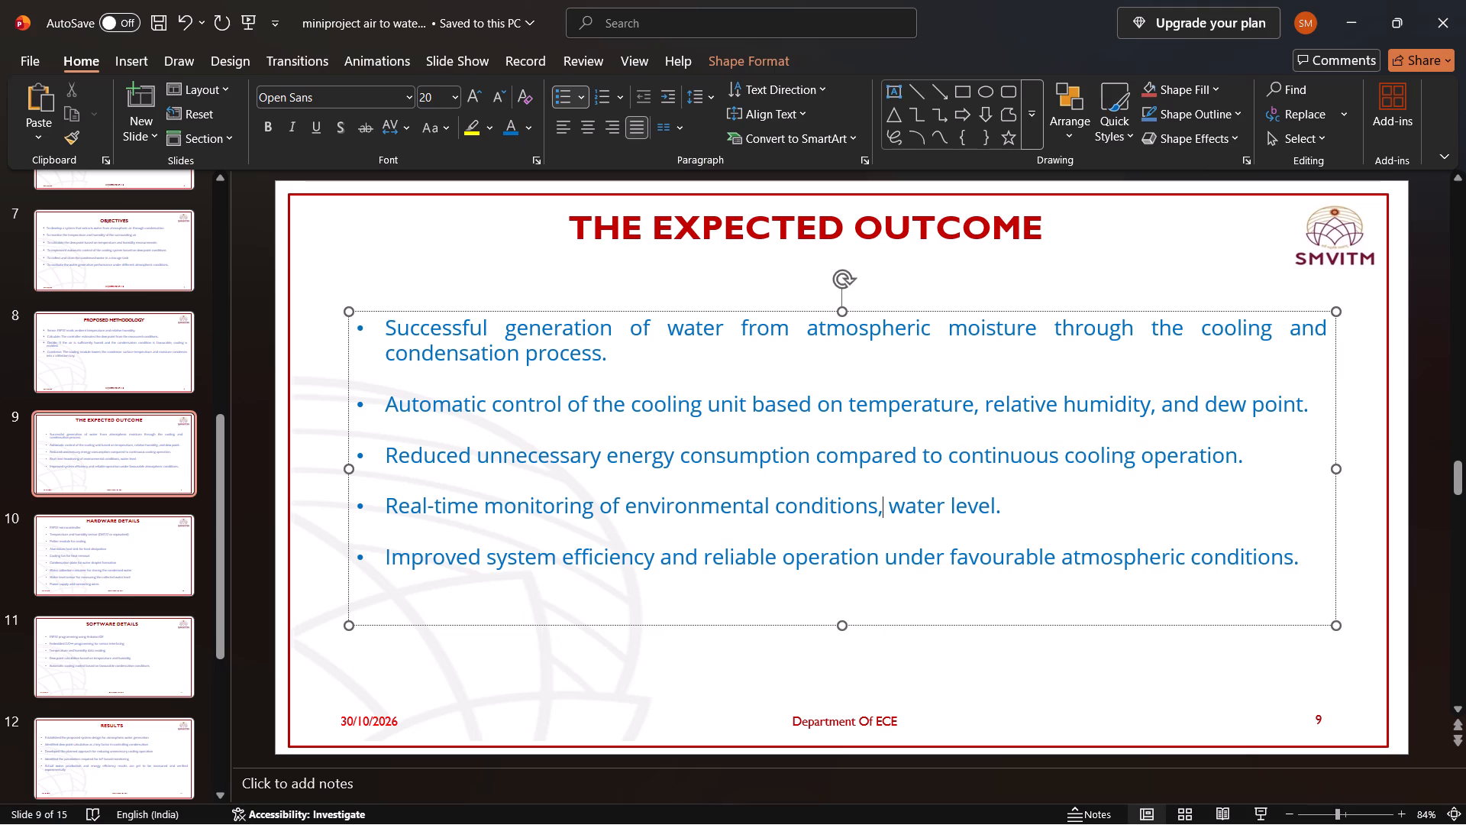
{"action": "key", "text": "BackSpace"}
{"action": "key", "text": "space"}
{"action": "type", "text": "and"}
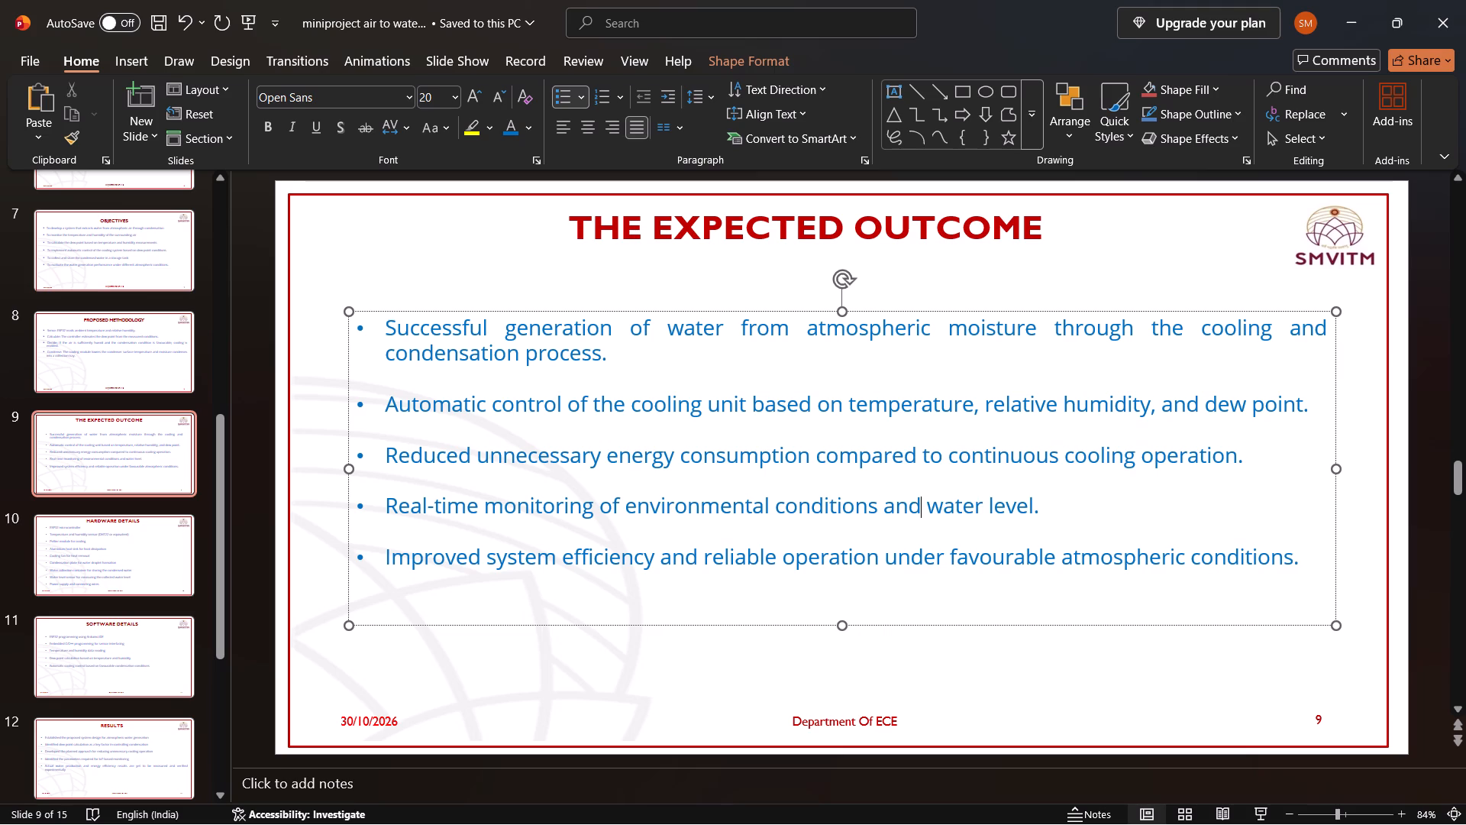
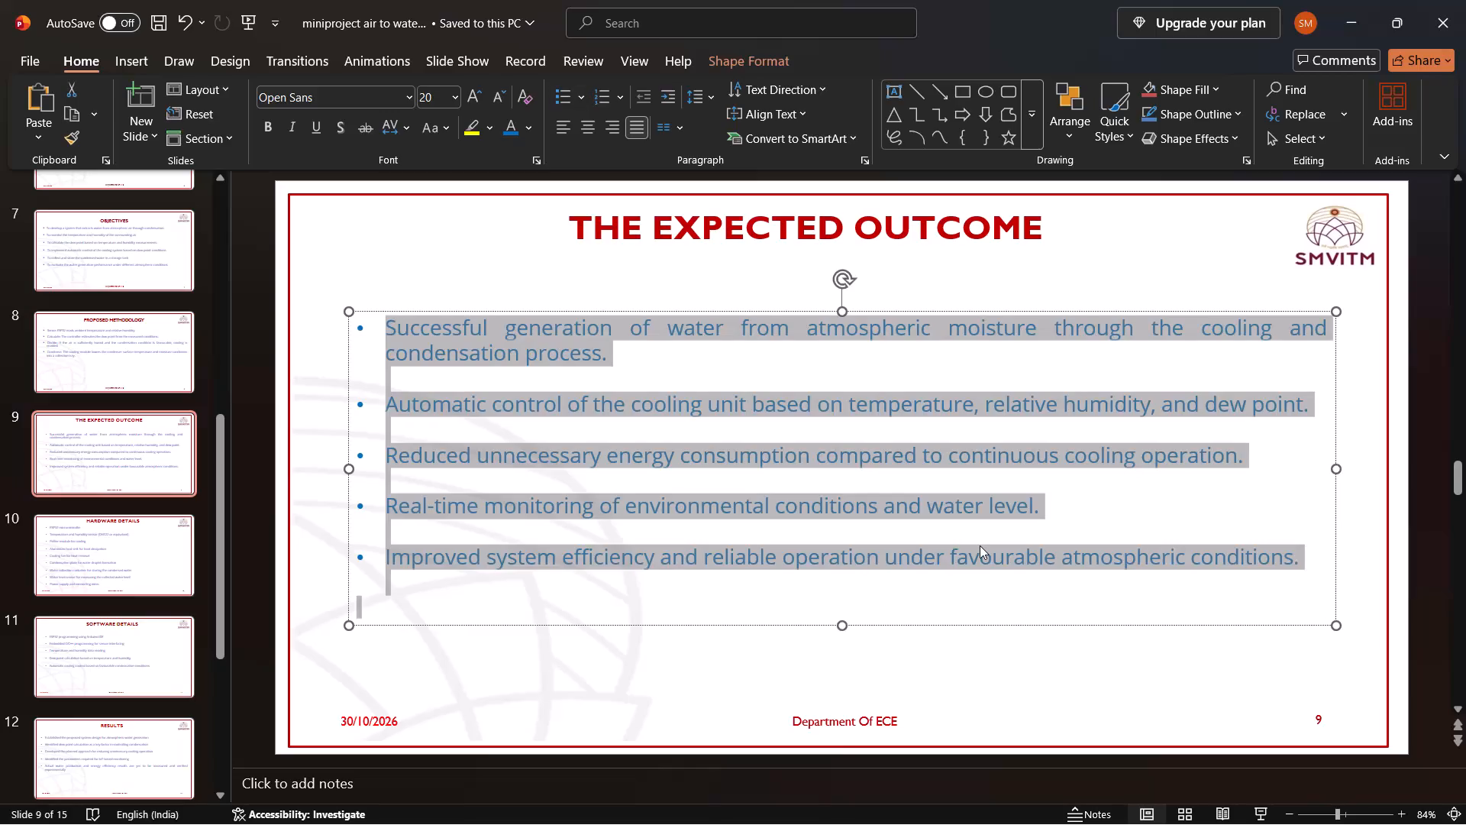
Replace the Expected Outcome bullet text with the copied outcomes beginning "A working prototype that generates water from atmospheric air".
{"action": "key", "text": "Delete"}
{"action": "key", "text": "ctrl+v"}
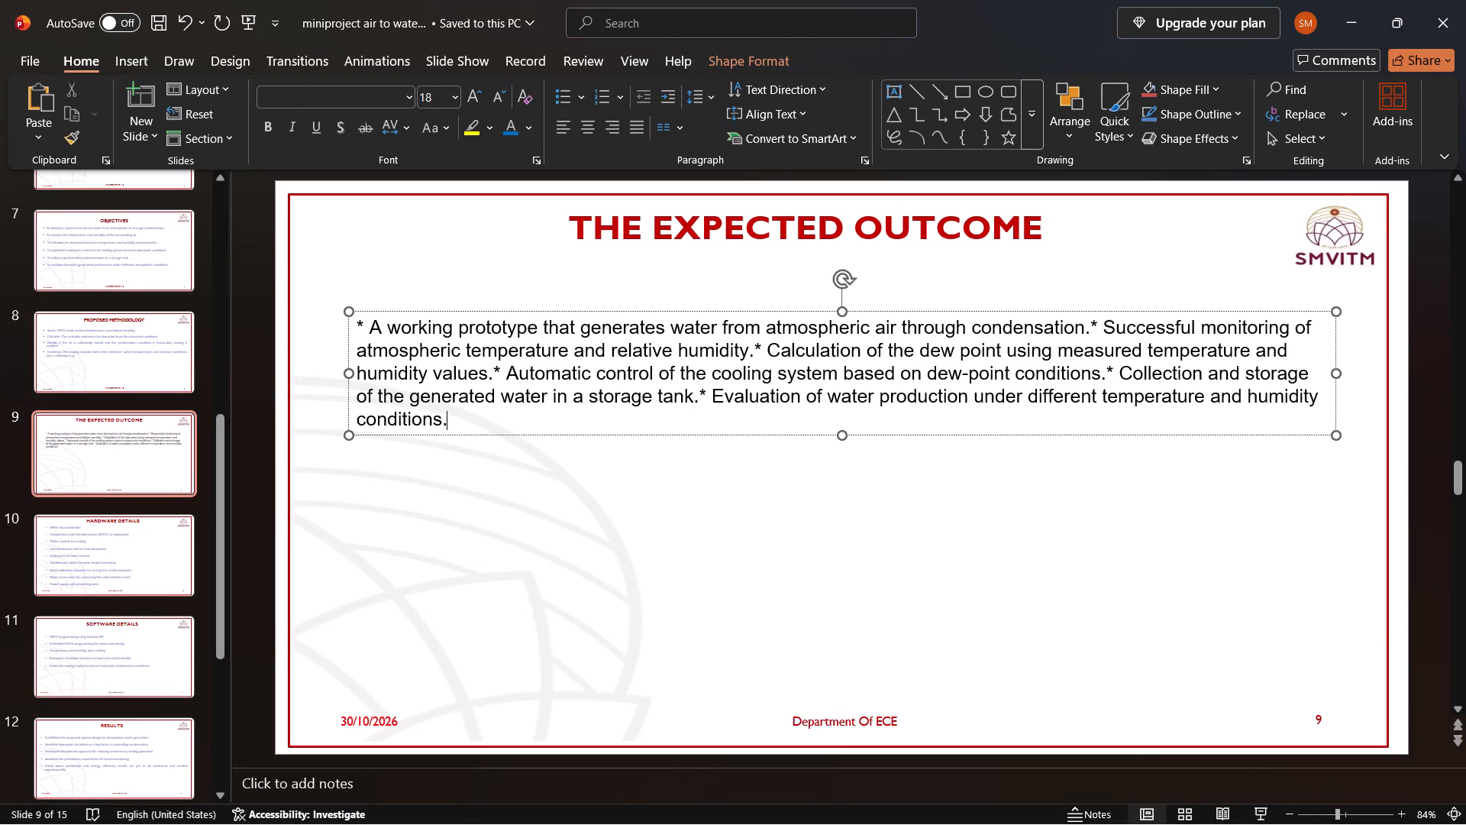
Separate the prototype outcome from "Successful monitoring" with a blank line, removing the full stop and asterisk between them.
{"action": "left_click", "coordinate": [1093, 328]}
{"action": "key", "text": "BackSpace"}
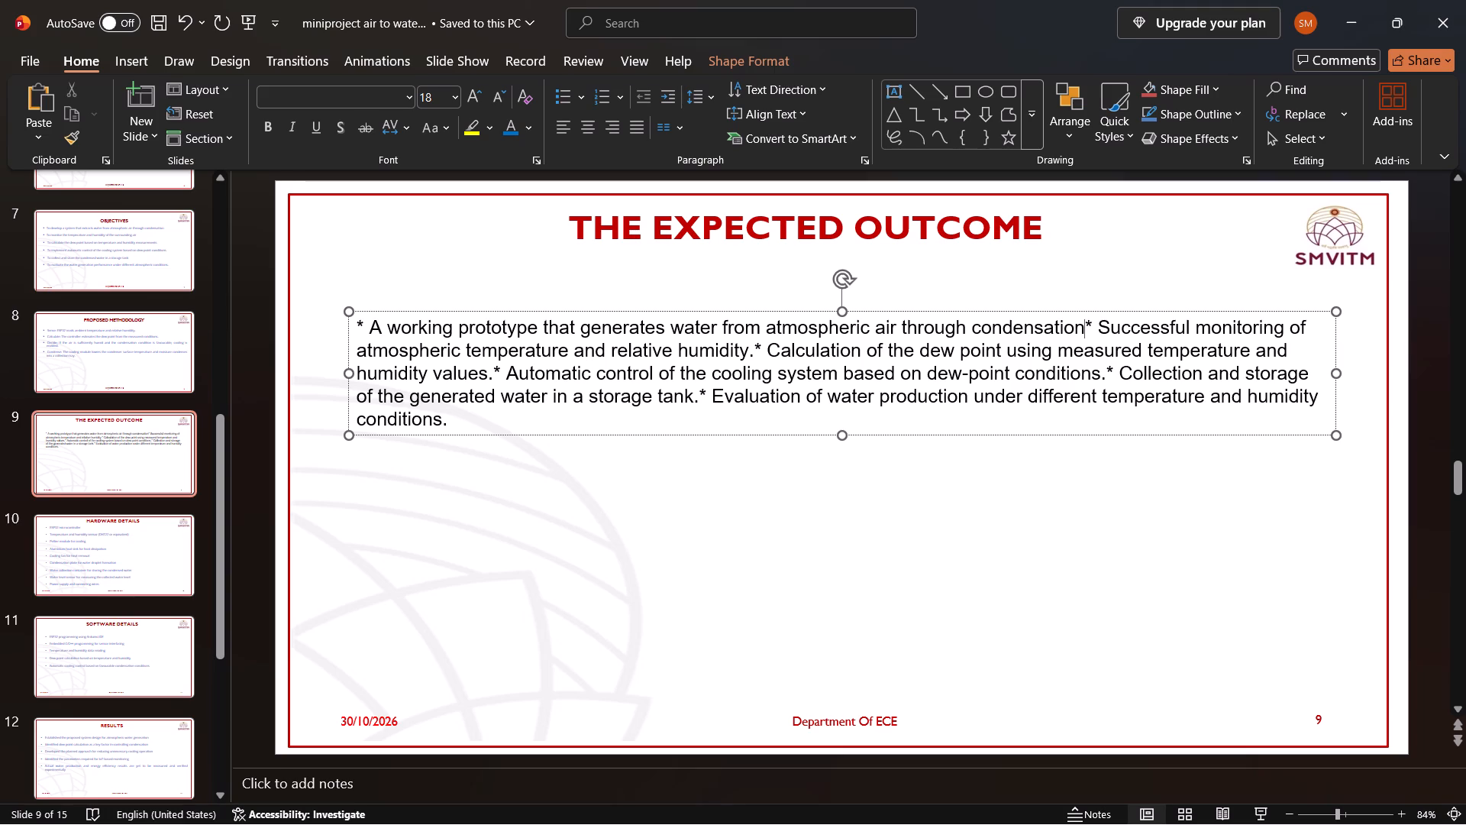
{"action": "key", "text": "Return"}
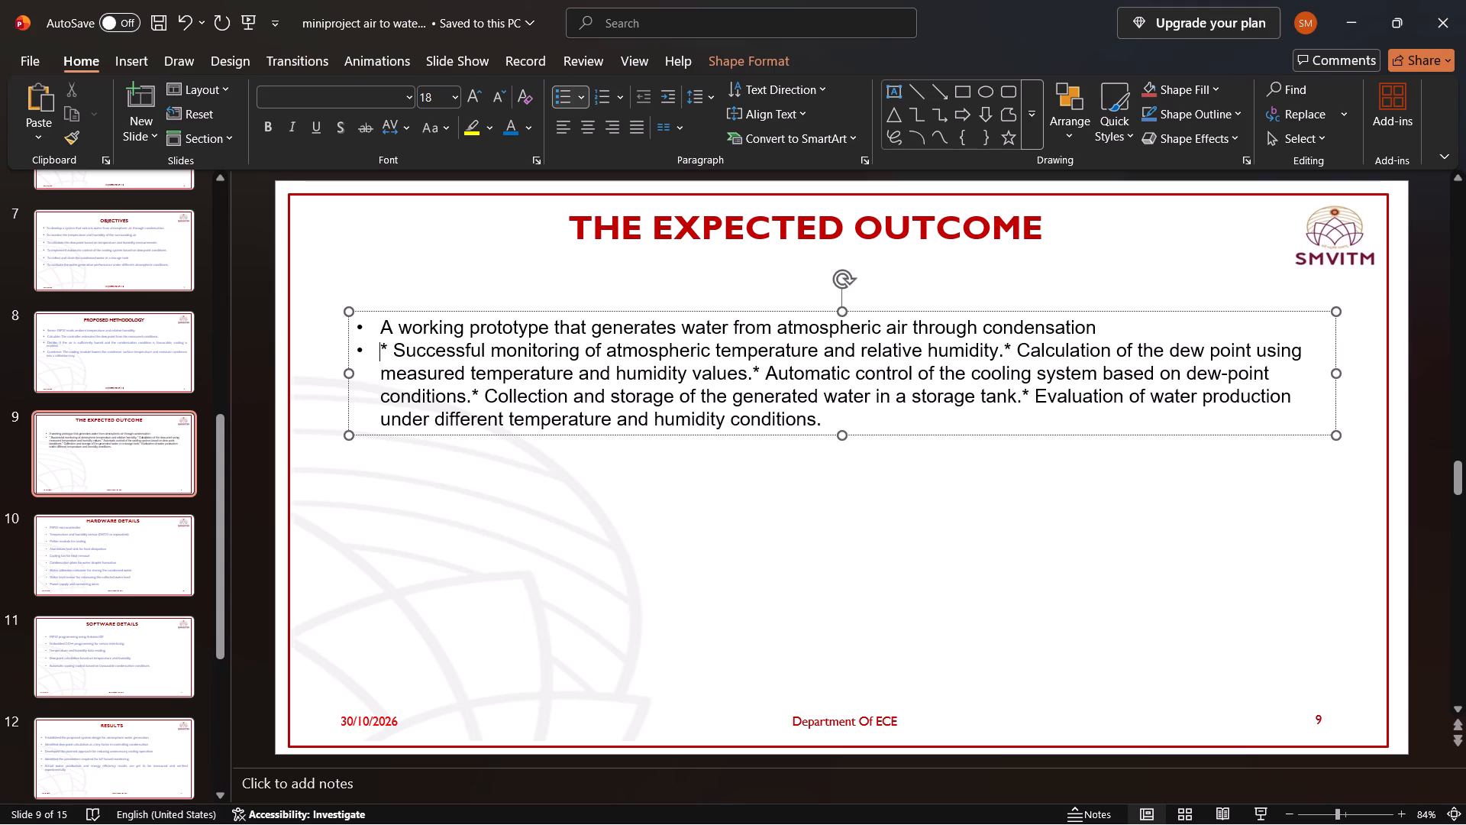
{"action": "key", "text": "Right"}
{"action": "key", "text": "BackSpace"}
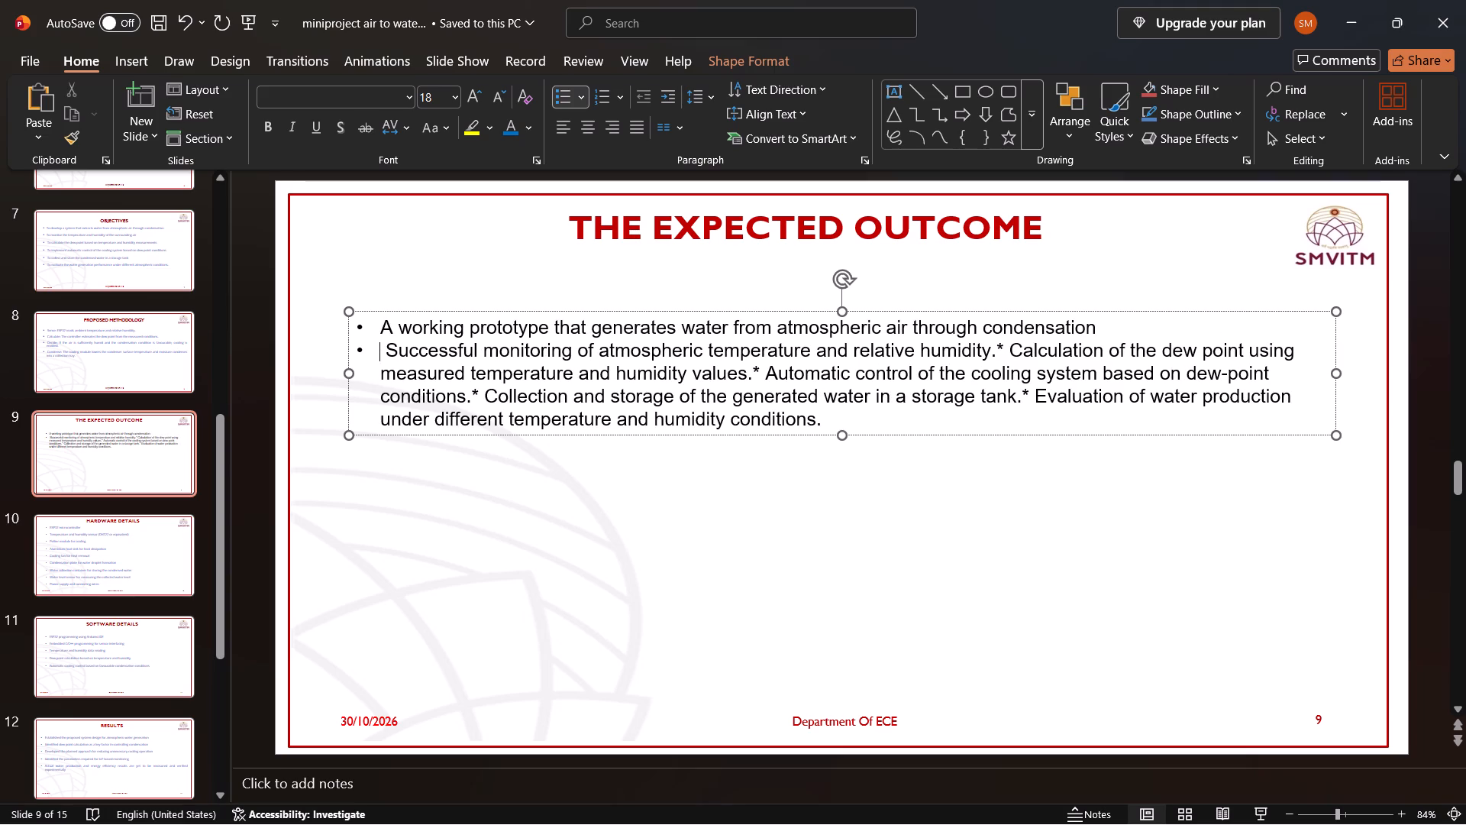
{"action": "key", "text": "BackSpace"}
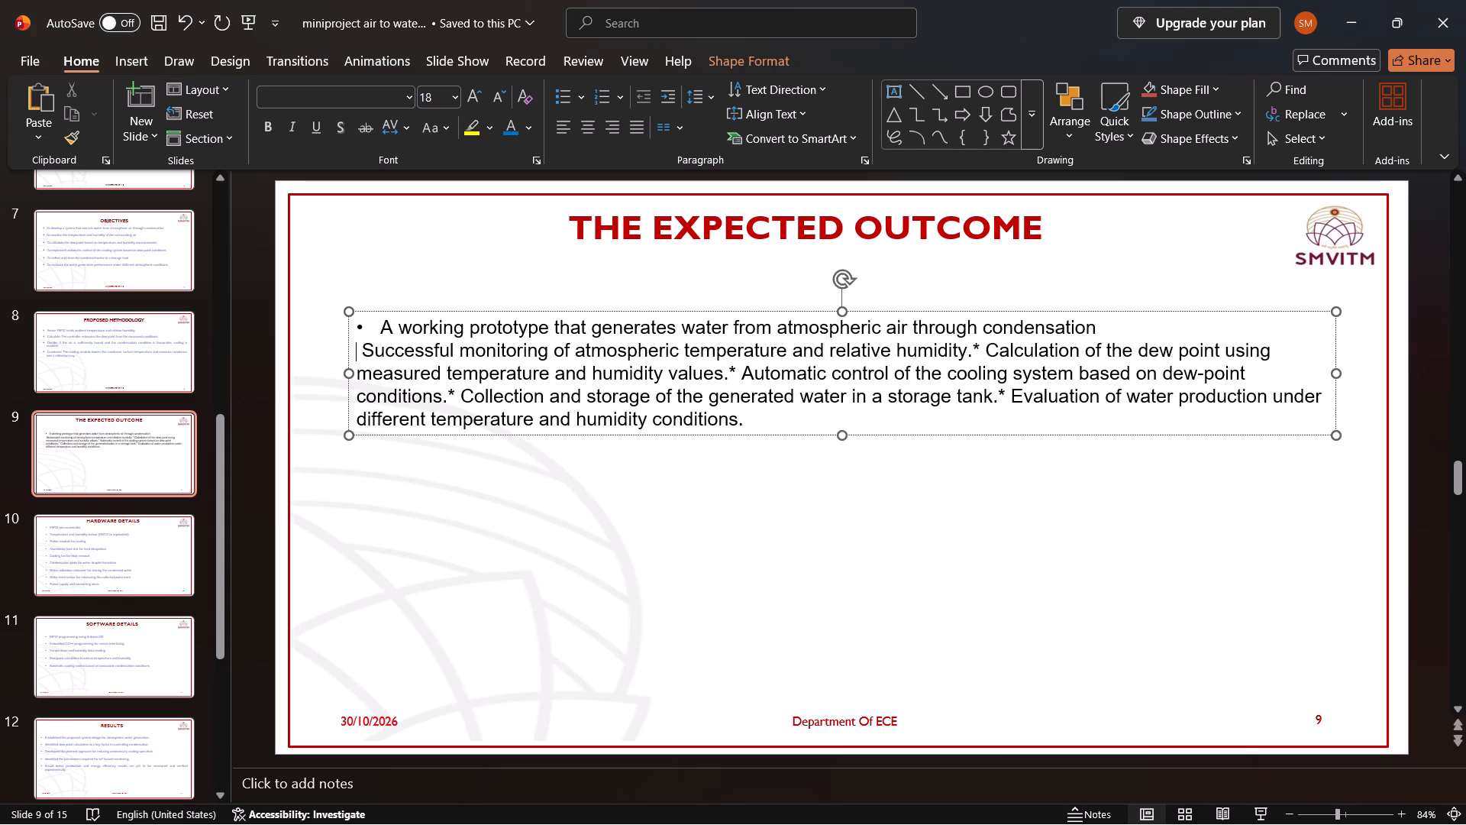
{"action": "key", "text": "space"}
{"action": "key", "text": "space"}
{"action": "key", "text": "space"}
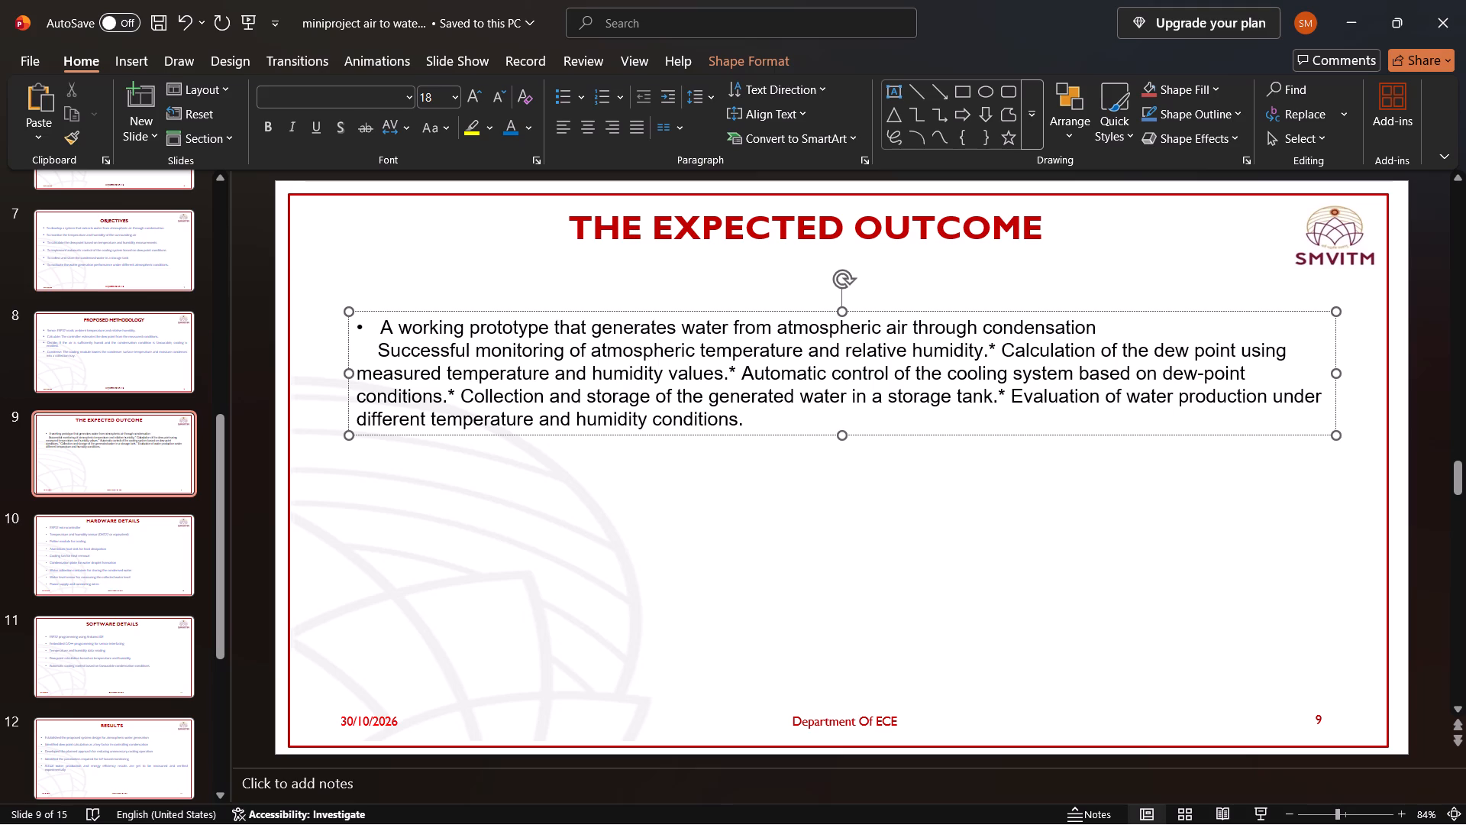
{"action": "key", "text": "Right"}
{"action": "key", "text": "Return"}
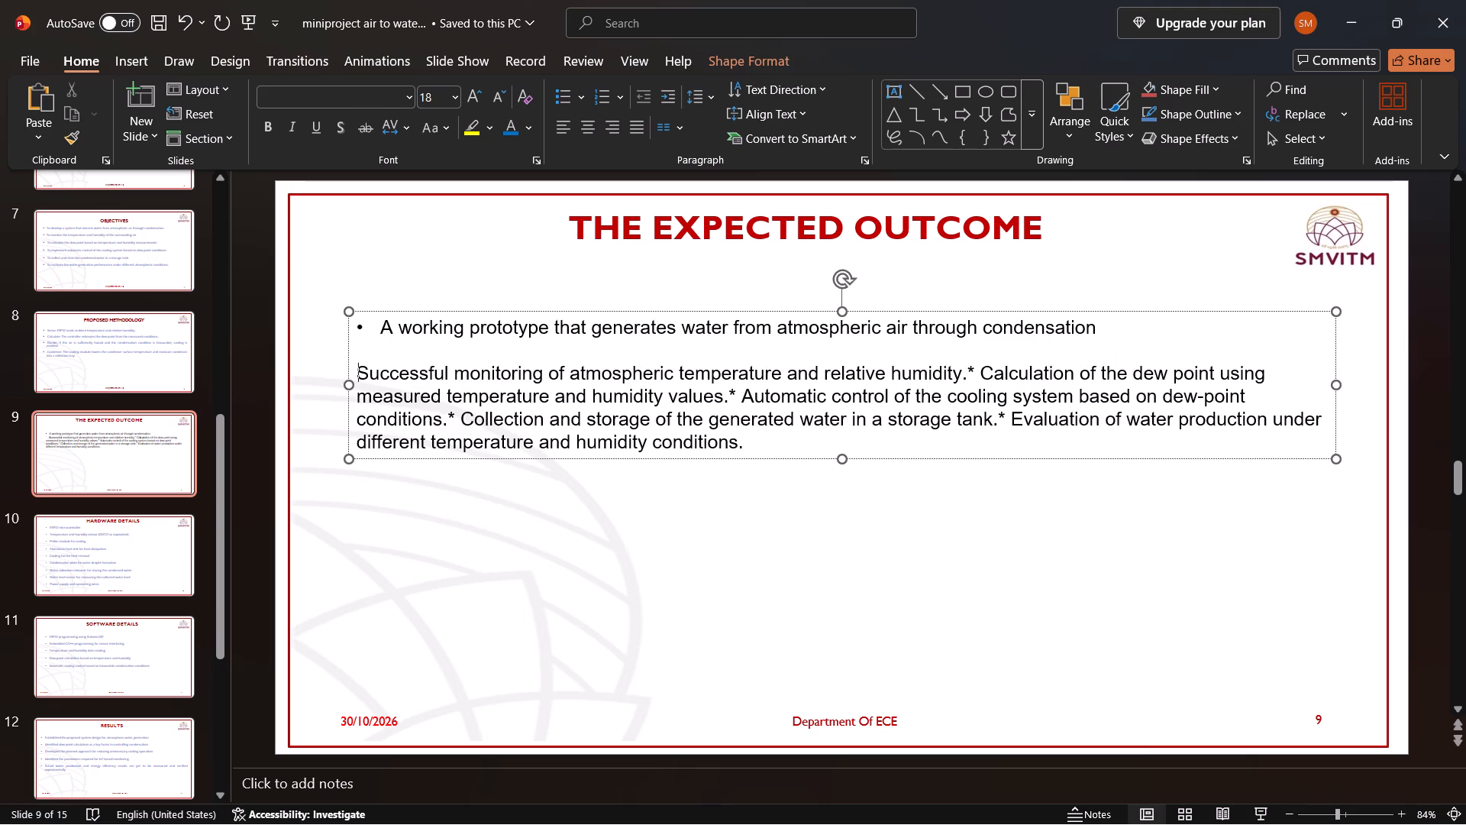
Separate "Calculation of the dew point" from the monitoring outcome with a blank line, removing the full stop and asterisk.
{"action": "key", "text": "Right"}
{"action": "key", "text": "Right"}
{"action": "key", "text": "Right"}
{"action": "key", "text": "Right"}
{"action": "key", "text": "Right"}
{"action": "key", "text": "Right"}
{"action": "key", "text": "Right"}
{"action": "key", "text": "Right"}
{"action": "key", "text": "Right"}
{"action": "key", "text": "Right"}
{"action": "key", "text": "Right"}
{"action": "key", "text": "Right"}
{"action": "key", "text": "Right"}
{"action": "key", "text": "Right"}
{"action": "key", "text": "Right"}
{"action": "key", "text": "Right"}
{"action": "key", "text": "Right"}
{"action": "key", "text": "Right"}
{"action": "key", "text": "Right"}
{"action": "key", "text": "Right"}
{"action": "key", "text": "Right"}
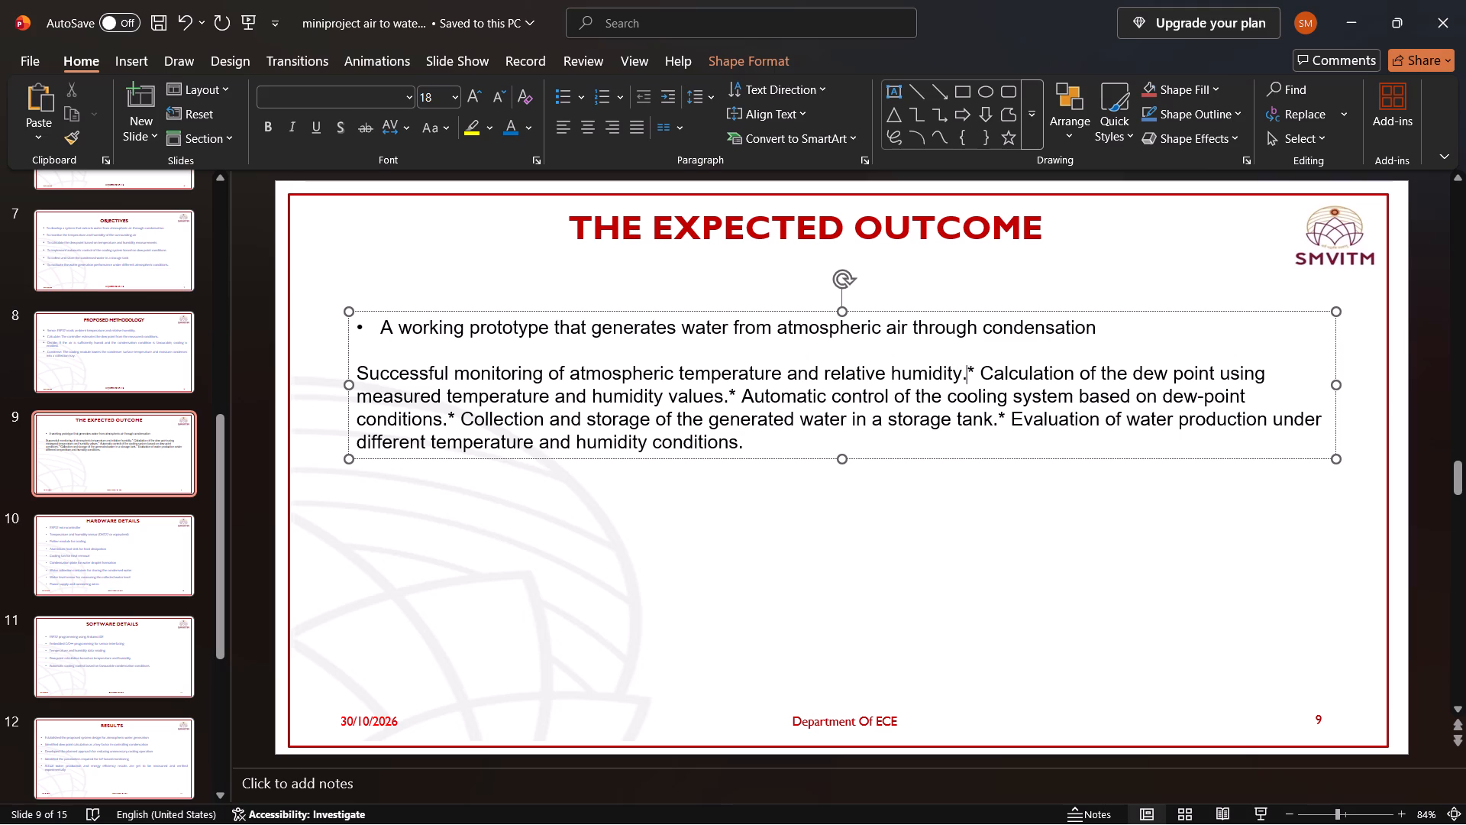
{"action": "key", "text": "Right"}
{"action": "key", "text": "BackSpace"}
{"action": "key", "text": "BackSpace"}
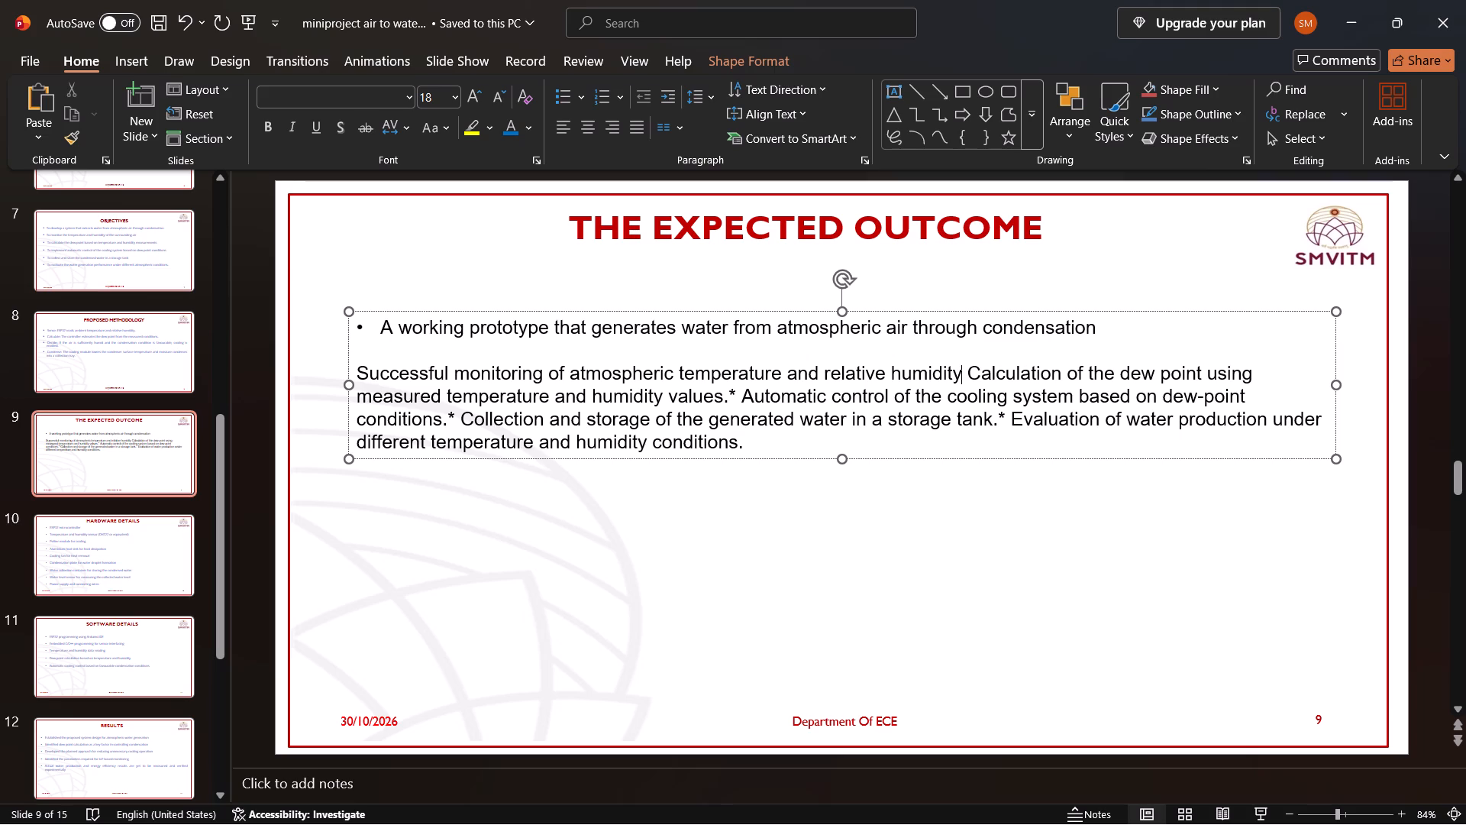
{"action": "key", "text": "Return"}
{"action": "key", "text": "Return"}
Separate "Automatic control of the cooling system" from the dew point outcome with a blank line, removing the full stop and asterisk.
{"action": "key", "text": "Right"}
{"action": "key", "text": "Right"}
{"action": "key", "text": "Right"}
{"action": "key", "text": "Right"}
{"action": "key", "text": "Right"}
{"action": "key", "text": "Right"}
{"action": "key", "text": "Right"}
{"action": "key", "text": "Right"}
{"action": "key", "text": "Right"}
{"action": "key", "text": "Right"}
{"action": "key", "text": "Right"}
{"action": "key", "text": "Right"}
{"action": "key", "text": "Right"}
{"action": "key", "text": "Right"}
{"action": "key", "text": "Right"}
{"action": "key", "text": "Right"}
{"action": "key", "text": "Right"}
{"action": "key", "text": "Right"}
{"action": "key", "text": "Right"}
{"action": "key", "text": "Right"}
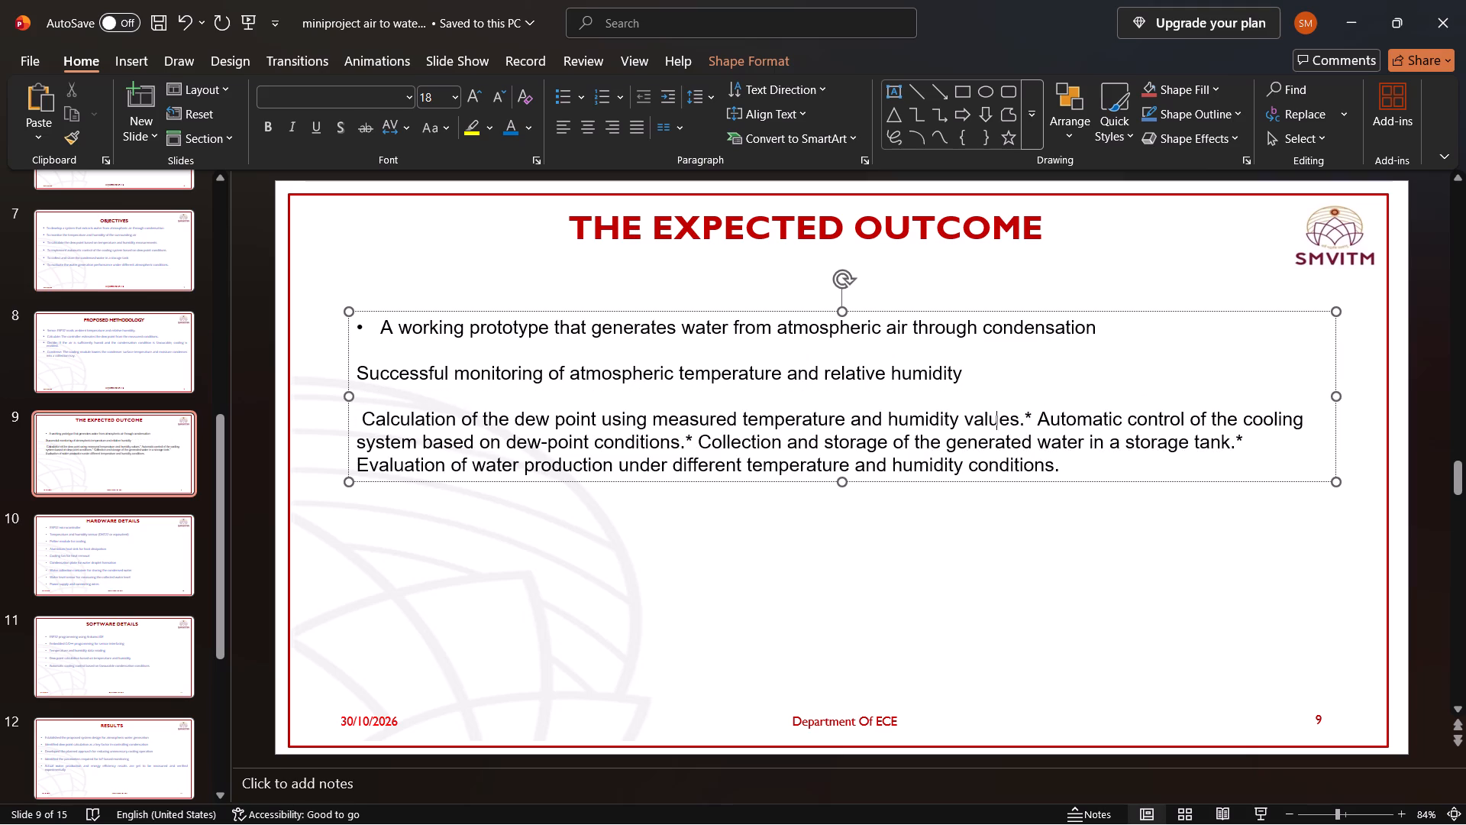
{"action": "key", "text": "Right"}
{"action": "key", "text": "Right"}
{"action": "key", "text": "Right"}
{"action": "key", "text": "Right"}
{"action": "key", "text": "Right"}
{"action": "key", "text": "BackSpace"}
{"action": "key", "text": "BackSpace"}
{"action": "key", "text": "BackSpace"}
{"action": "key", "text": "Return"}
{"action": "key", "text": "Return"}
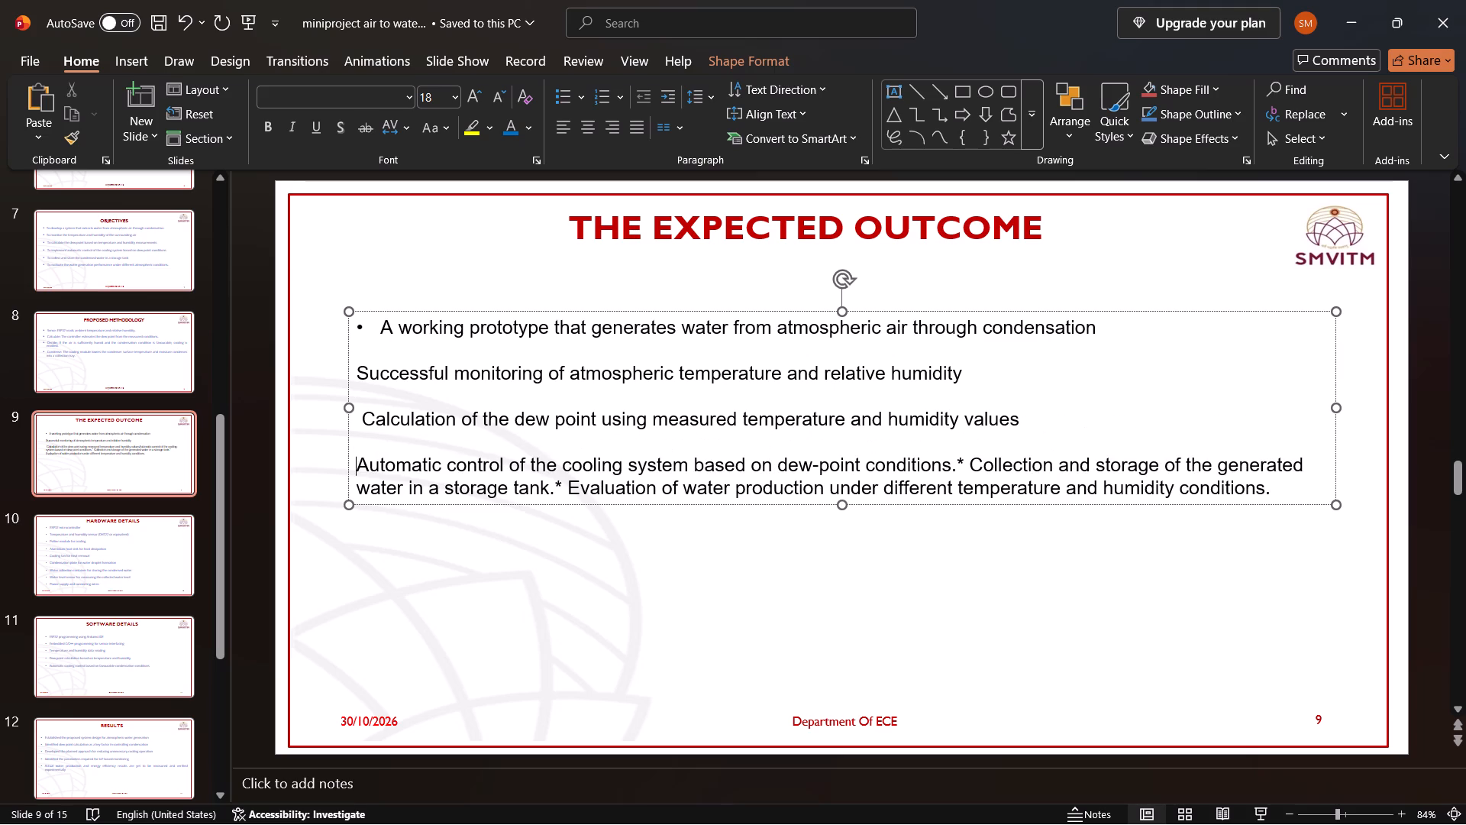
Separate "Collection and storage" from the automatic control outcome with a blank line, removing the full stop and asterisk.
{"action": "key", "text": "Right"}
{"action": "key", "text": "Right"}
{"action": "key", "text": "Right"}
{"action": "key", "text": "Right"}
{"action": "key", "text": "Right"}
{"action": "key", "text": "Right"}
{"action": "key", "text": "Right"}
{"action": "key", "text": "Right"}
{"action": "key", "text": "Right"}
{"action": "key", "text": "Right"}
{"action": "key", "text": "Right"}
{"action": "key", "text": "Right"}
{"action": "key", "text": "Right"}
{"action": "key", "text": "Right"}
{"action": "key", "text": "Right"}
{"action": "key", "text": "Right"}
{"action": "key", "text": "Right"}
{"action": "key", "text": "Right"}
{"action": "key", "text": "Right"}
{"action": "key", "text": "Right"}
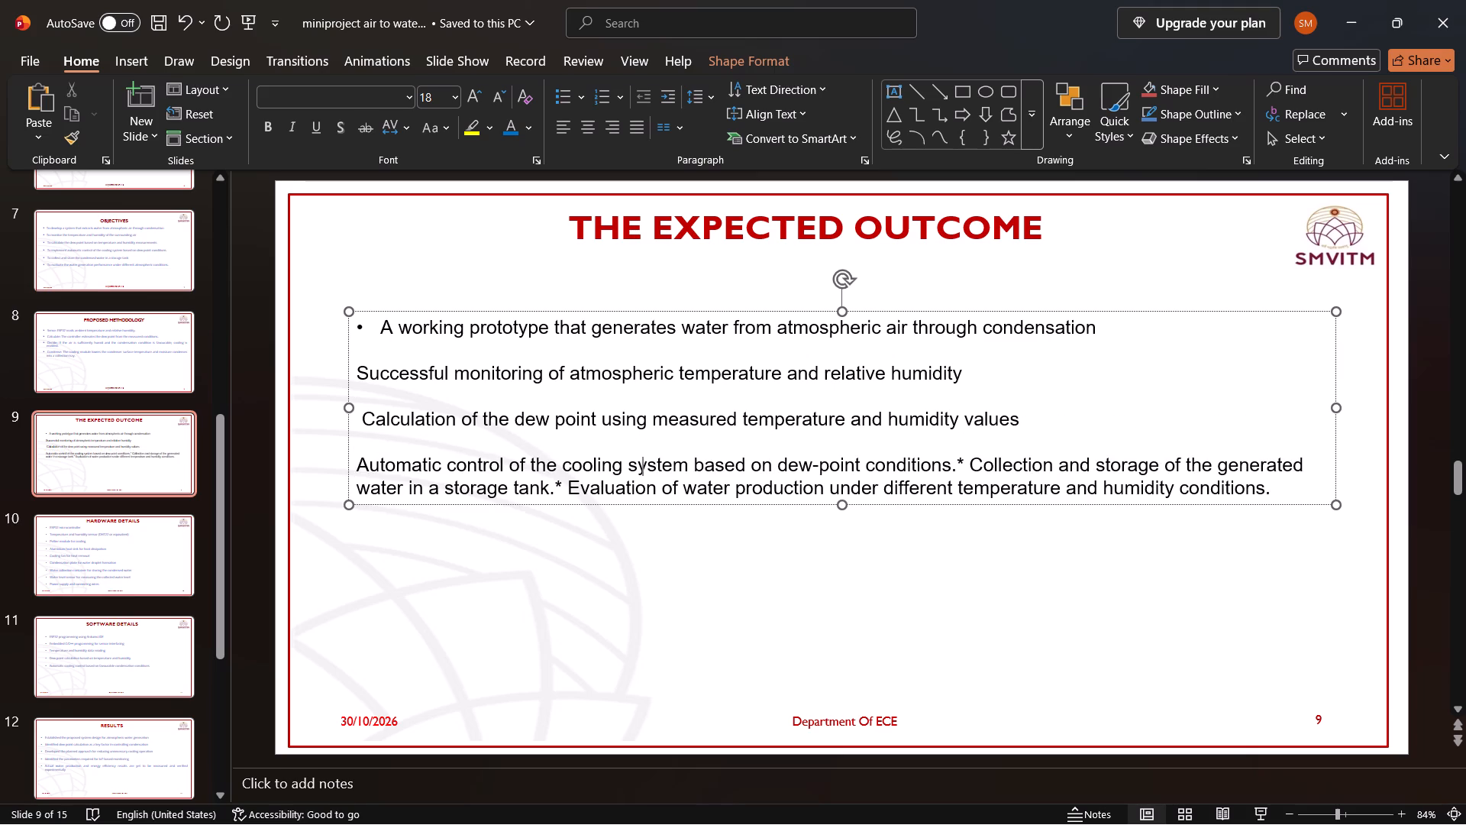
{"action": "key", "text": "BackSpace"}
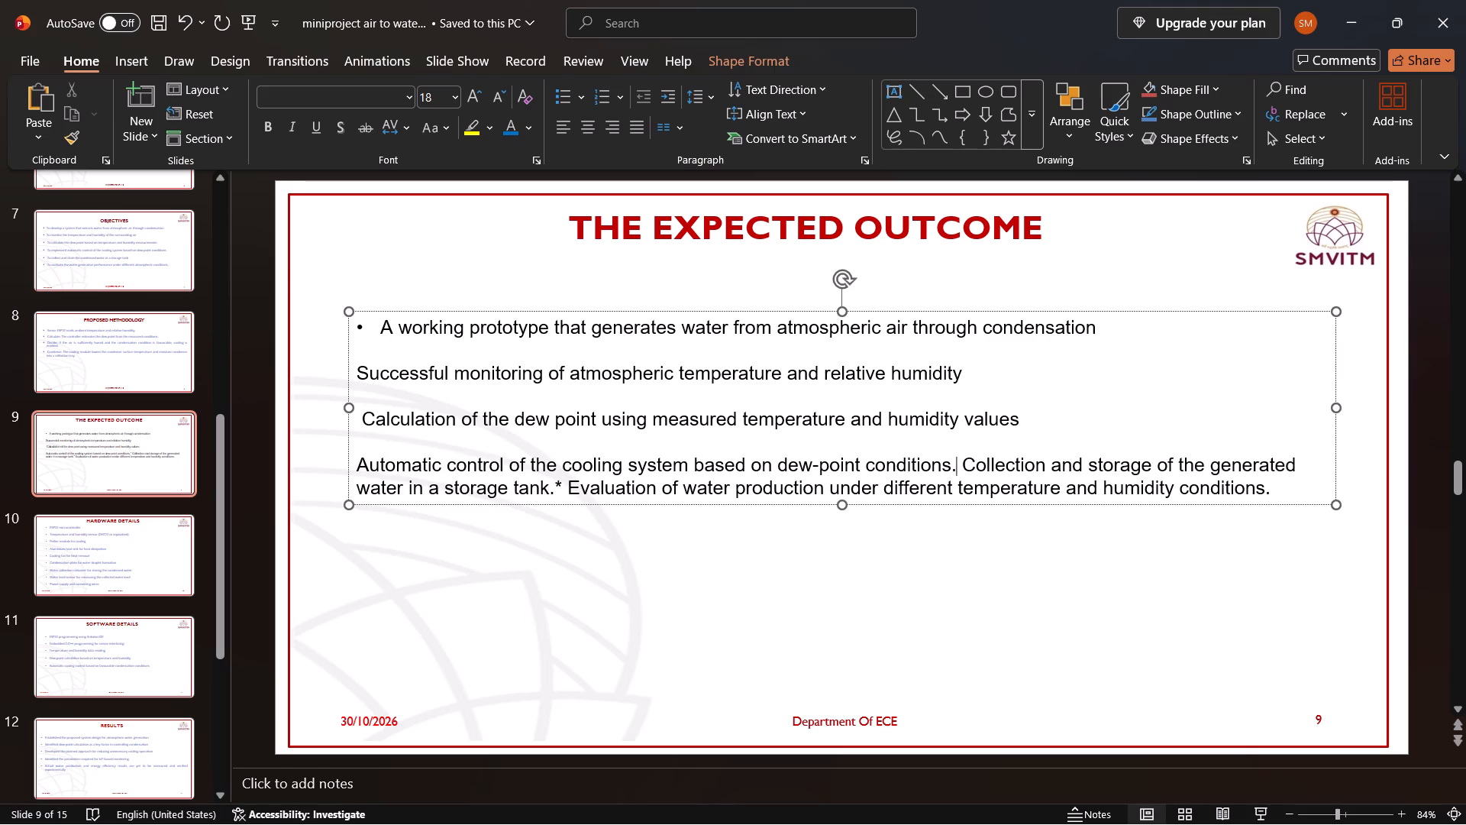
{"action": "key", "text": "BackSpace"}
{"action": "key", "text": "Return"}
{"action": "key", "text": "Return"}
Separate "Evaluation of water production" from the storage tank outcome with a blank line, removing the full stop and asterisk.
{"action": "key", "text": "Right"}
{"action": "key", "text": "Right"}
{"action": "key", "text": "Right"}
{"action": "key", "text": "Right"}
{"action": "key", "text": "Right"}
{"action": "key", "text": "Right"}
{"action": "key", "text": "Right"}
{"action": "key", "text": "Right"}
{"action": "key", "text": "Right"}
{"action": "key", "text": "Right"}
{"action": "key", "text": "Right"}
{"action": "key", "text": "Right"}
{"action": "key", "text": "Right"}
{"action": "key", "text": "Right"}
{"action": "key", "text": "Right"}
{"action": "key", "text": "Right"}
{"action": "key", "text": "Right"}
{"action": "key", "text": "Right"}
{"action": "key", "text": "Right"}
{"action": "key", "text": "Right"}
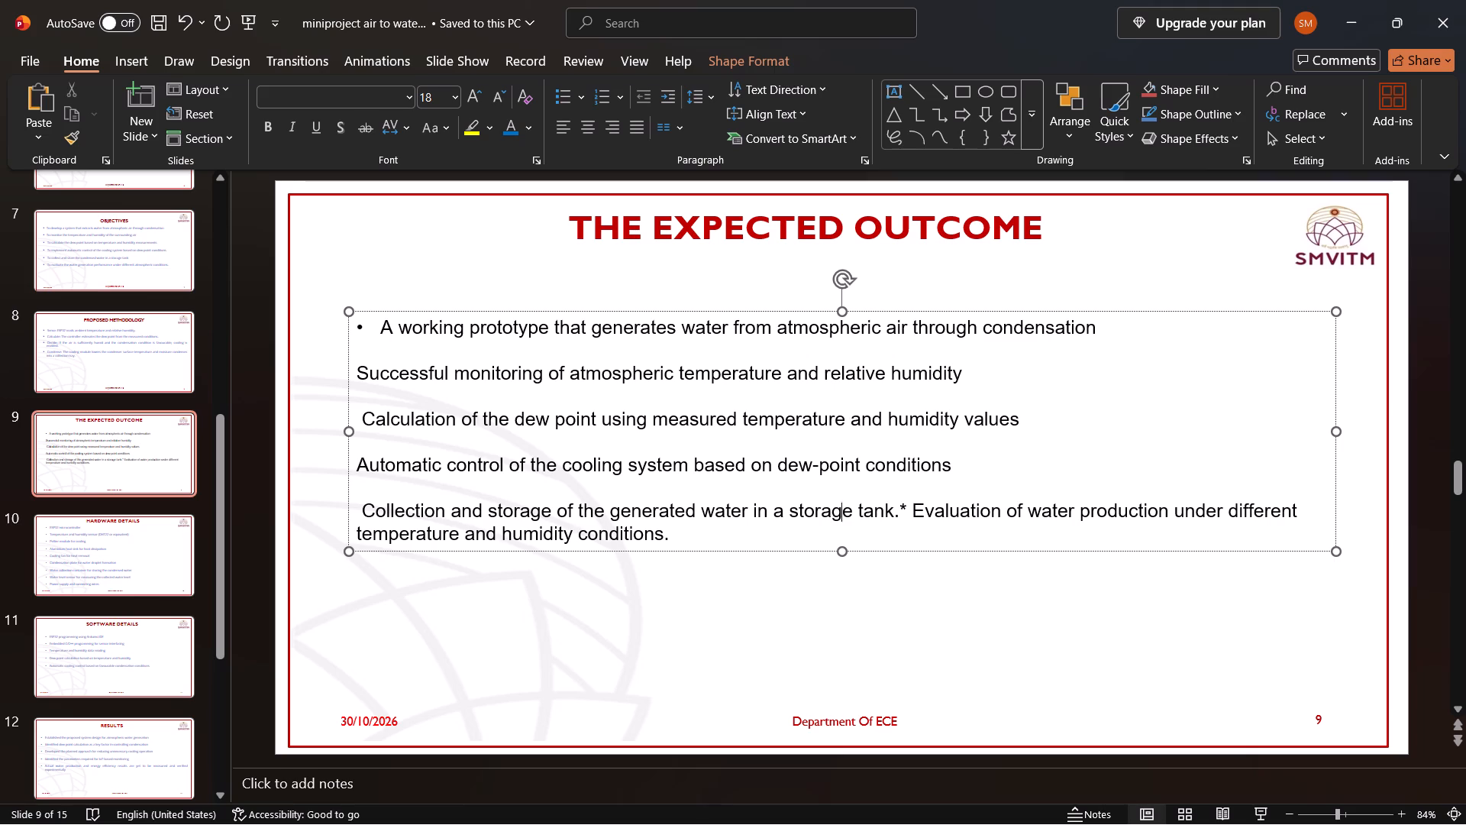
{"action": "key", "text": "BackSpace"}
{"action": "key", "text": "BackSpace"}
{"action": "key", "text": "BackSpace"}
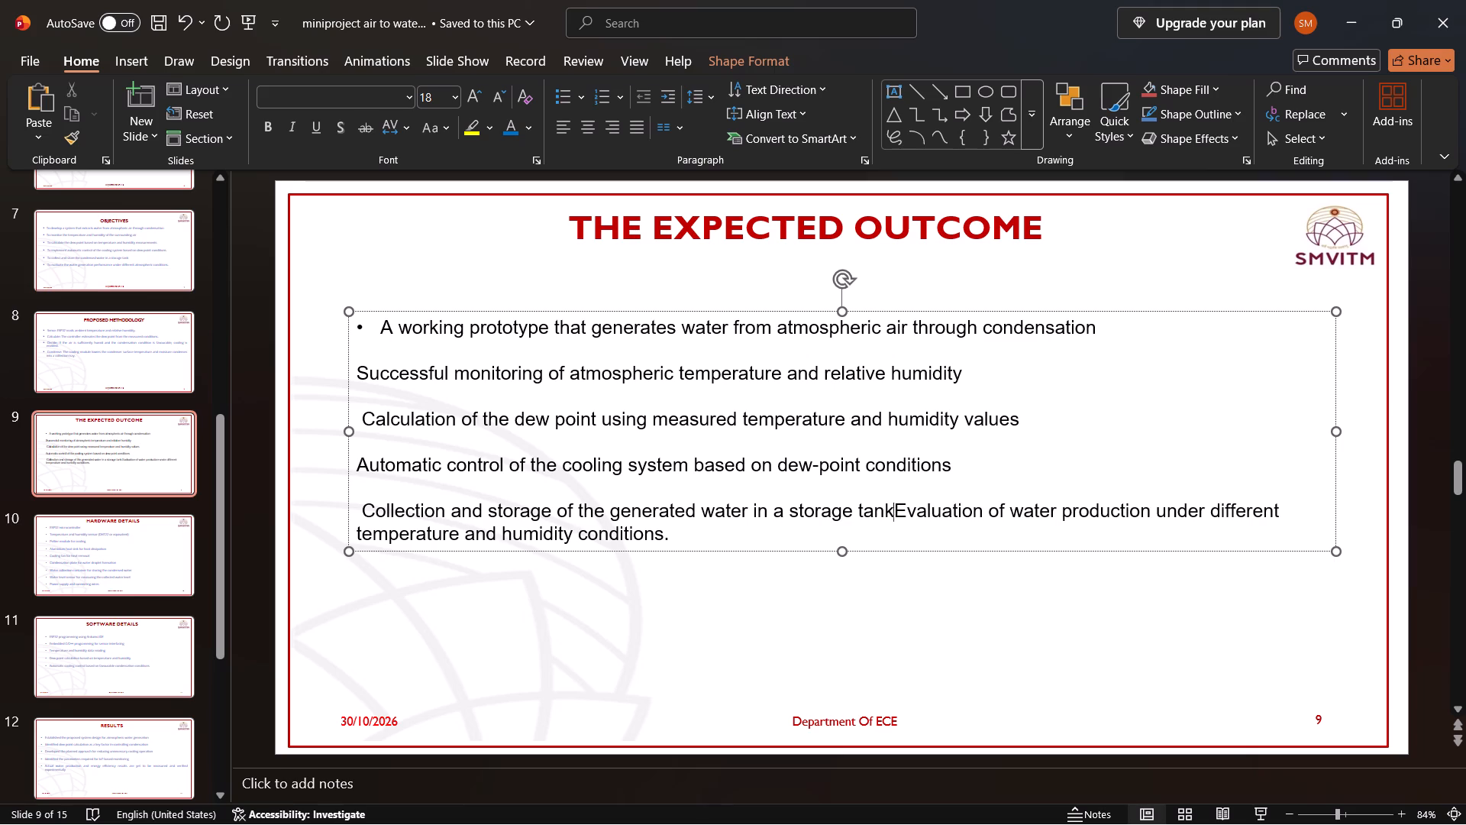
{"action": "key", "text": "Return"}
{"action": "key", "text": "Return"}
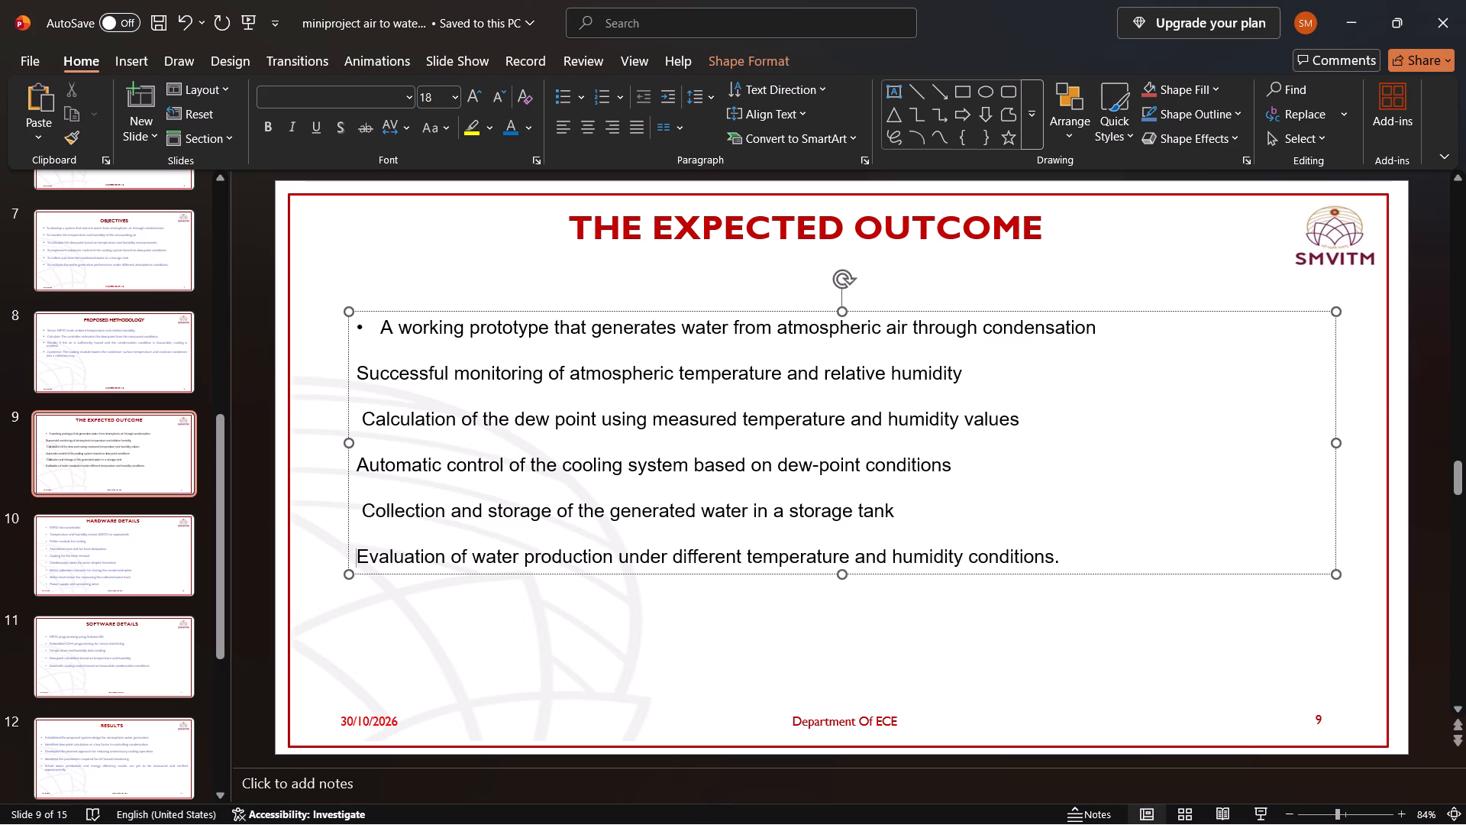
Justify all the Expected Outcome text and apply filled round bullets to it.
{"action": "key", "text": "ctrl+a"}
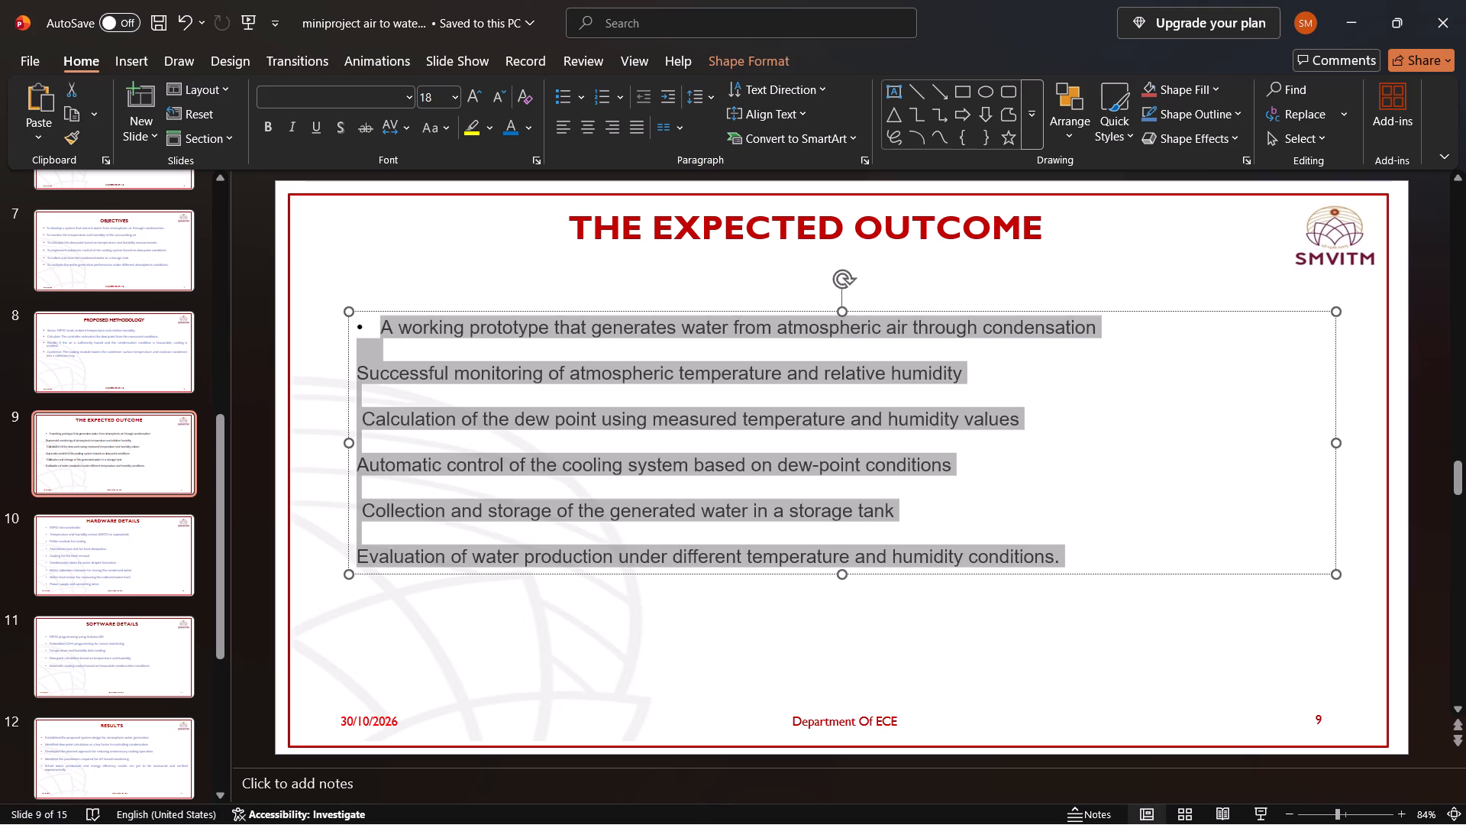
{"action": "key", "text": "ctrl+j"}
{"action": "key", "text": "ctrl+j"}
{"action": "left_click", "coordinate": [589, 98]}
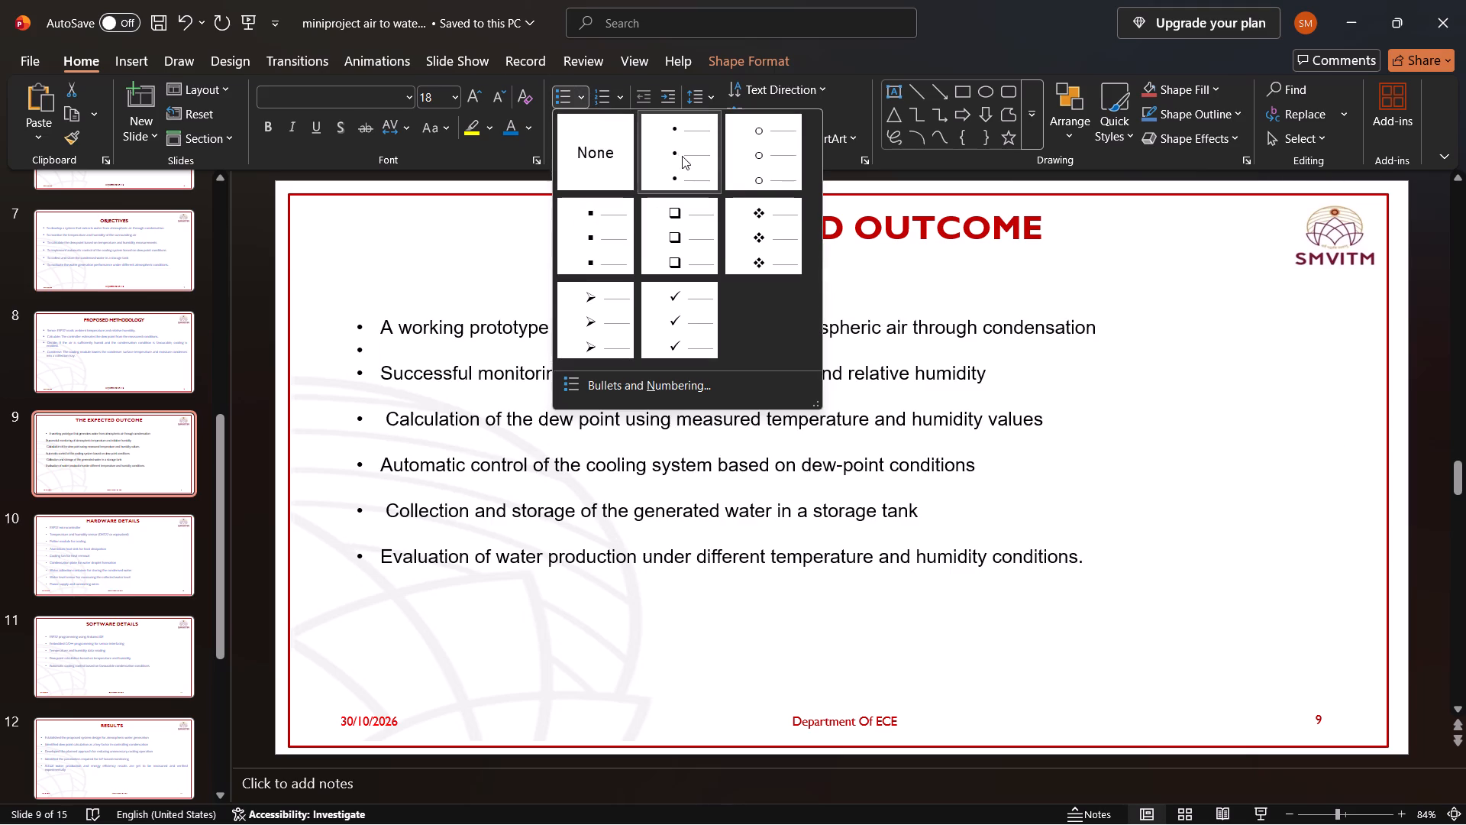
{"action": "left_click", "coordinate": [682, 156]}
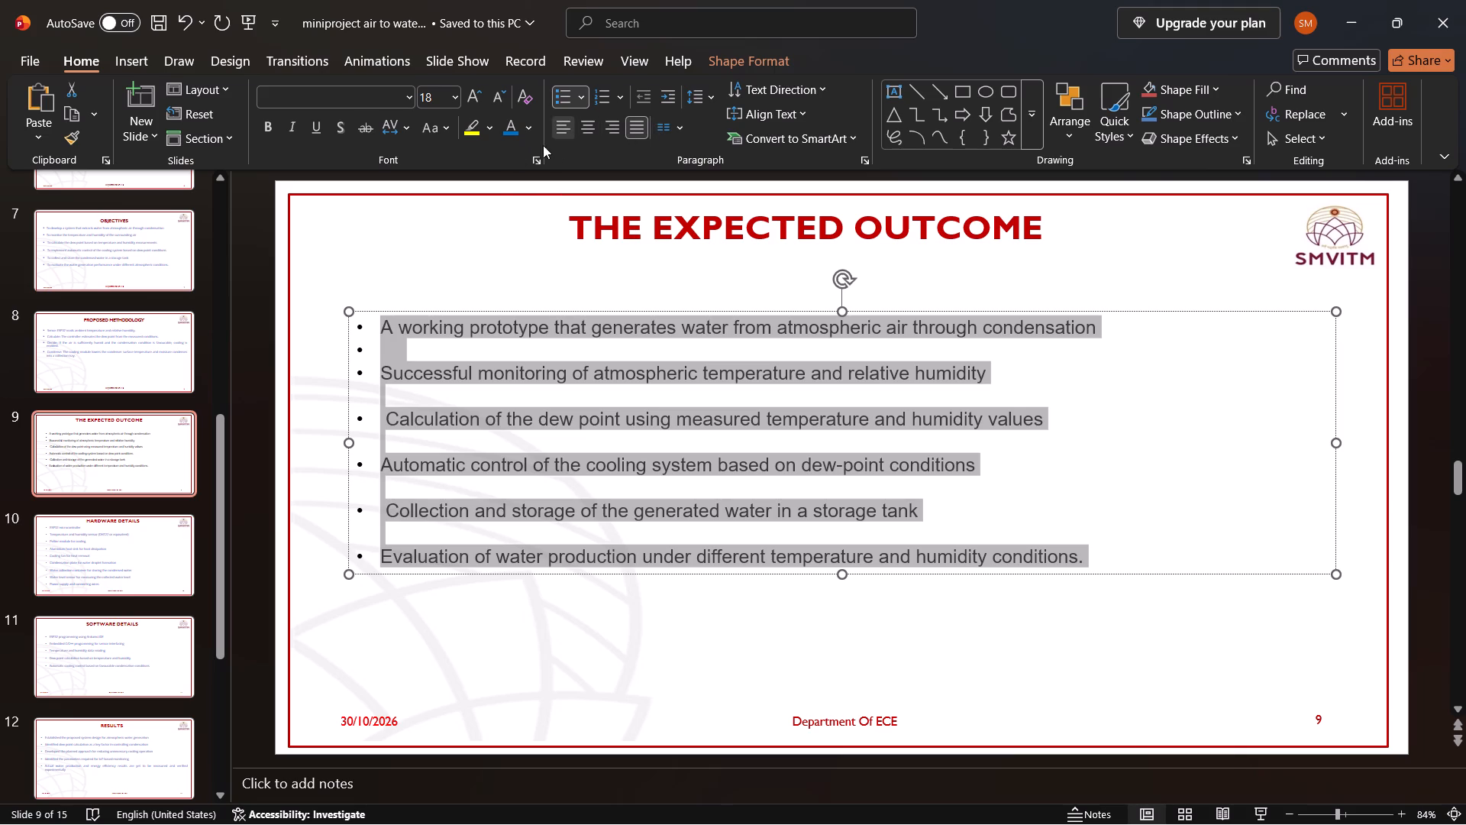
Format all the Expected Outcome text in standard Blue, size 20, Open Sans.
{"action": "left_click", "coordinate": [531, 129]}
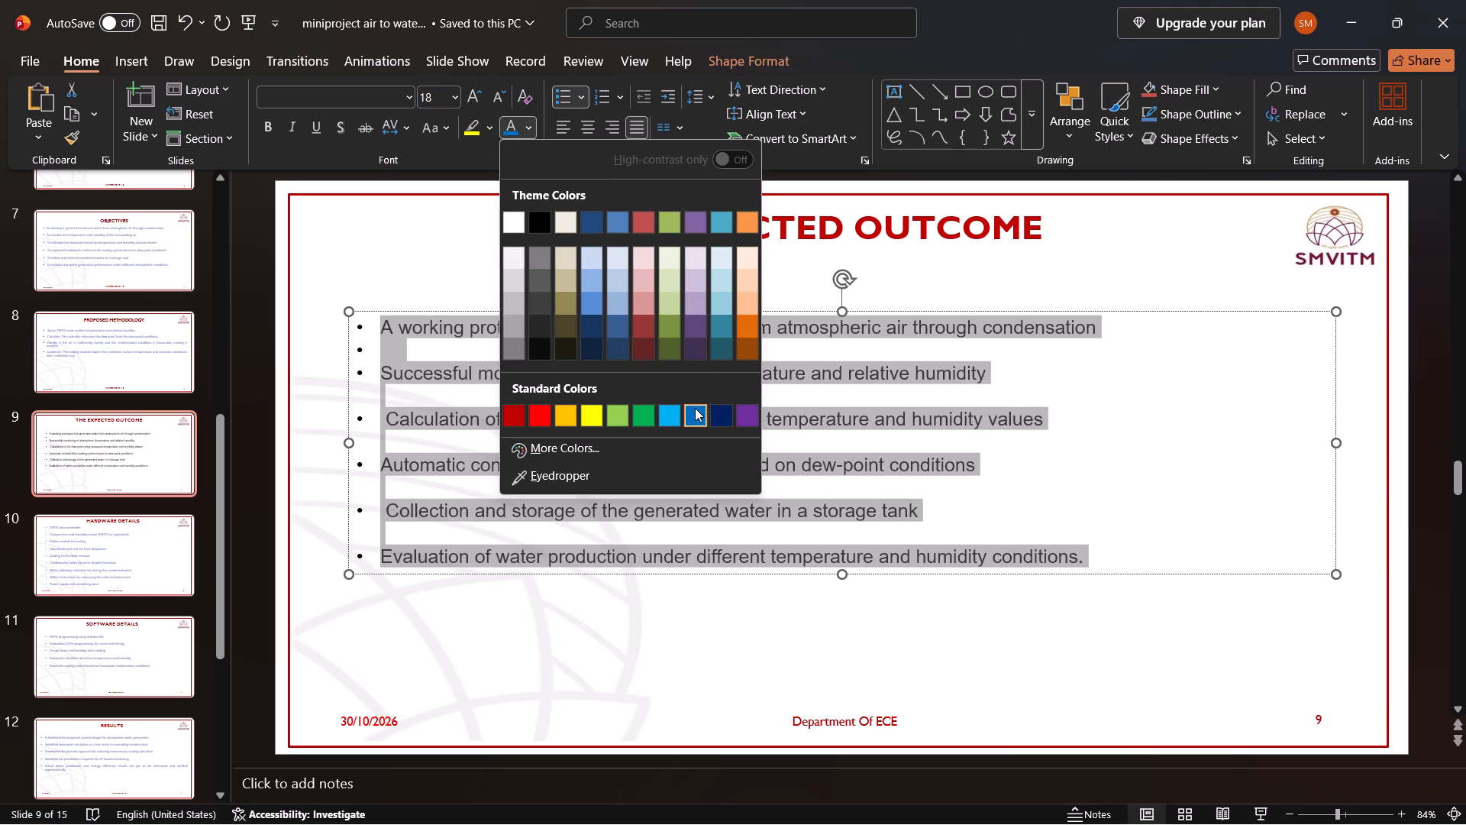
{"action": "left_click", "coordinate": [693, 408]}
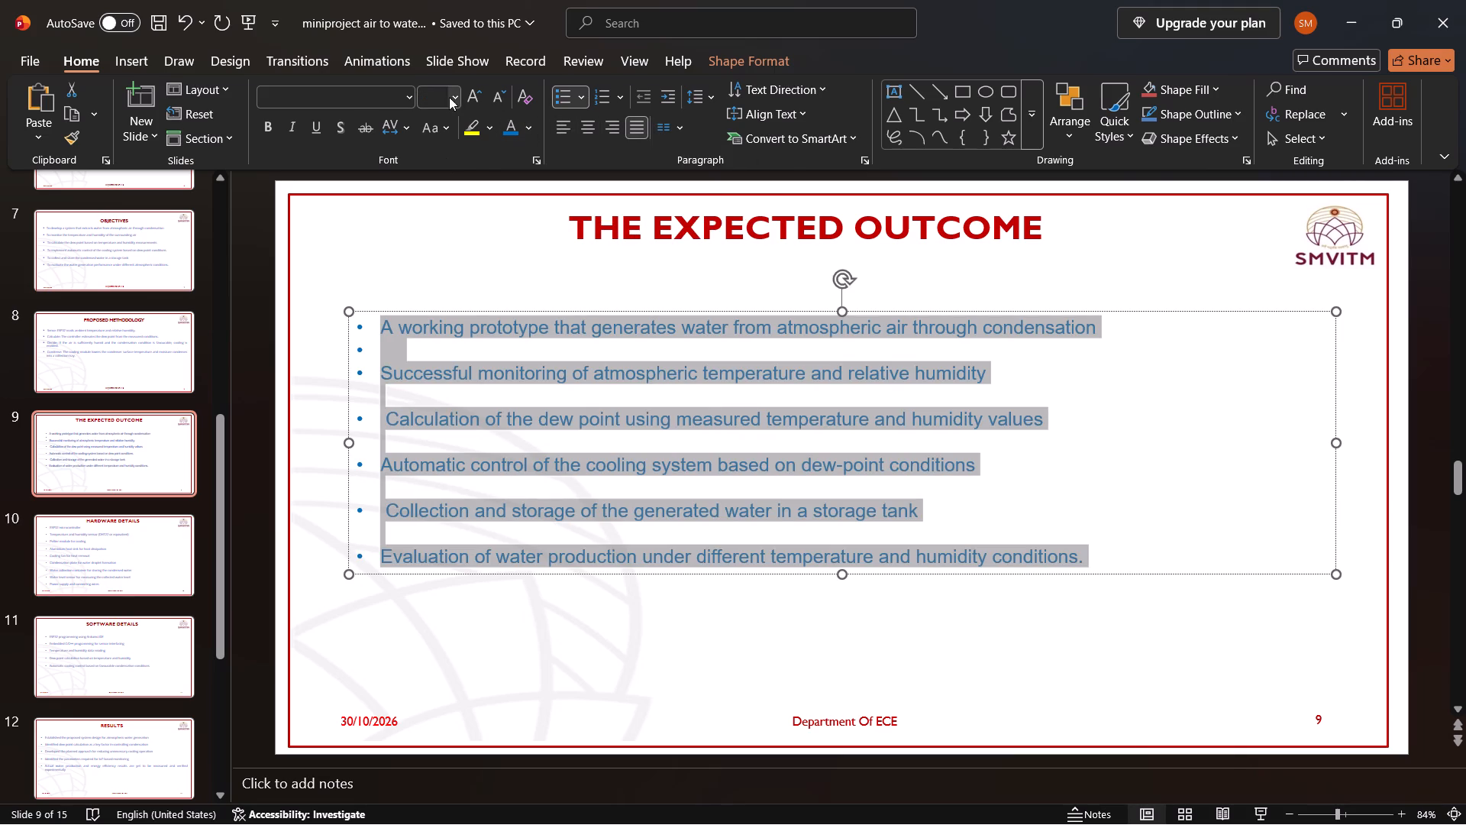
{"action": "left_click", "coordinate": [452, 98]}
{"action": "left_click", "coordinate": [447, 324]}
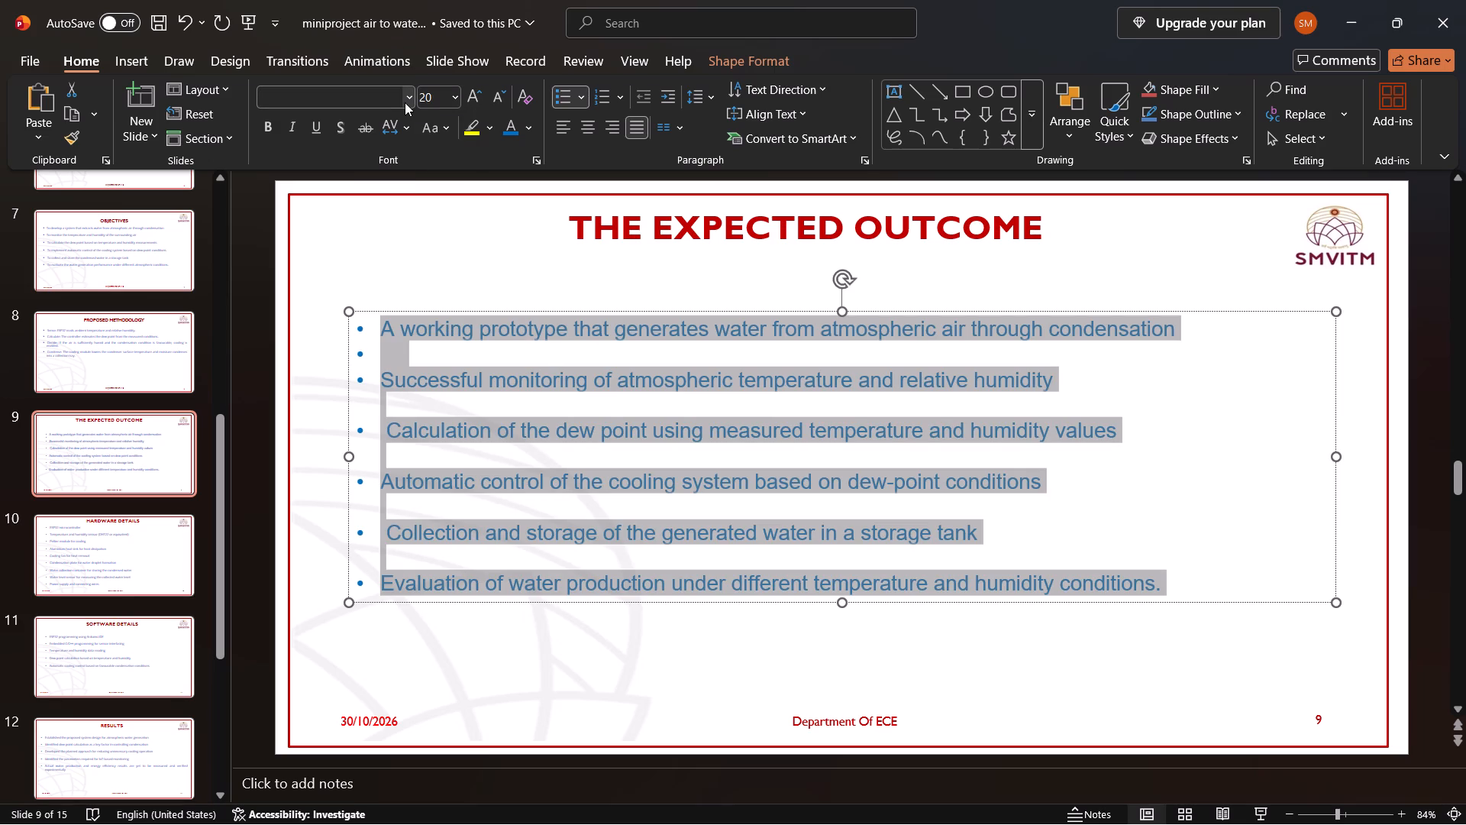
{"action": "left_click", "coordinate": [405, 102]}
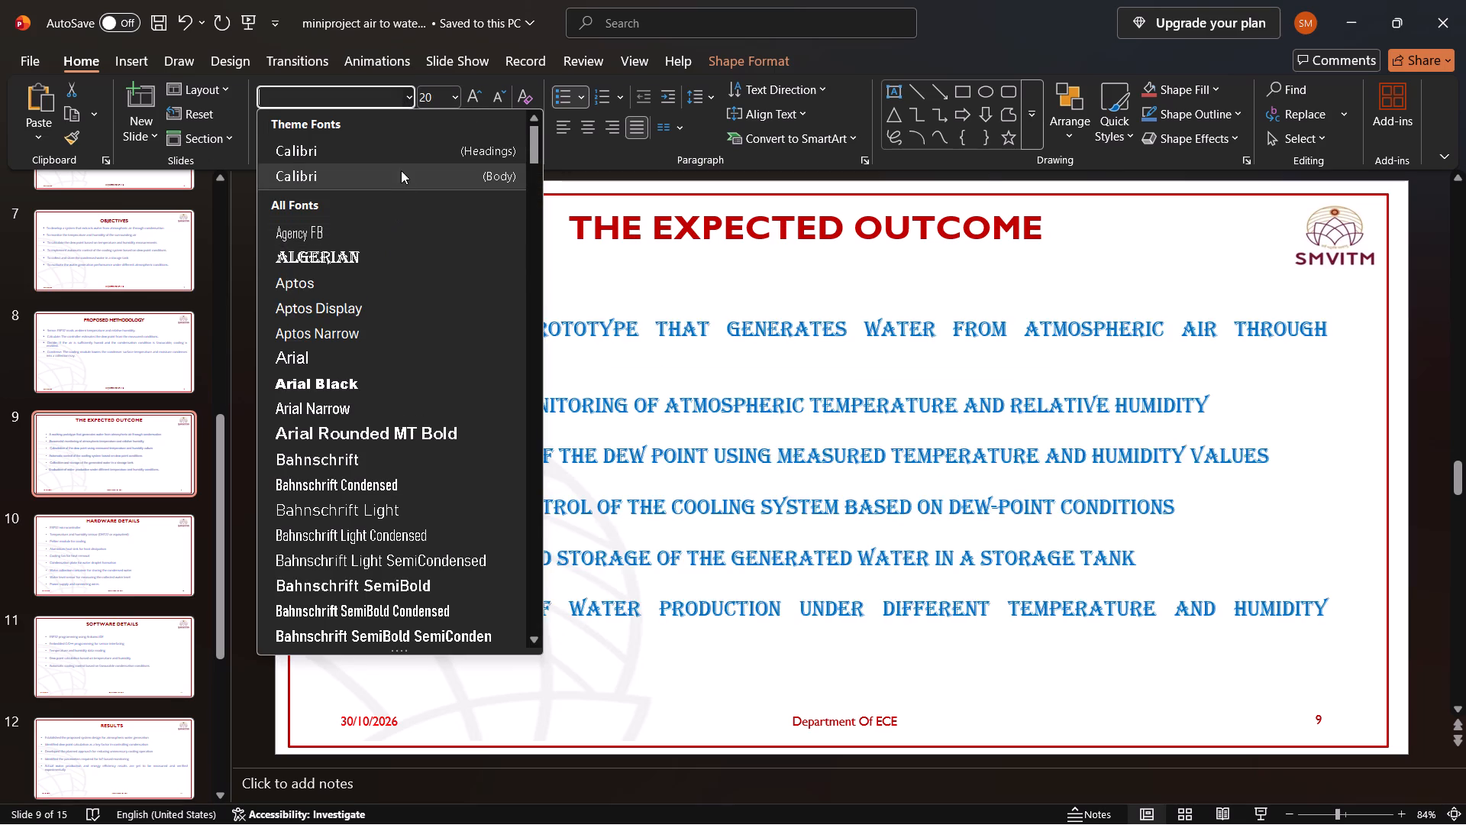
{"action": "type", "text": "op"}
{"action": "key", "text": "Return"}
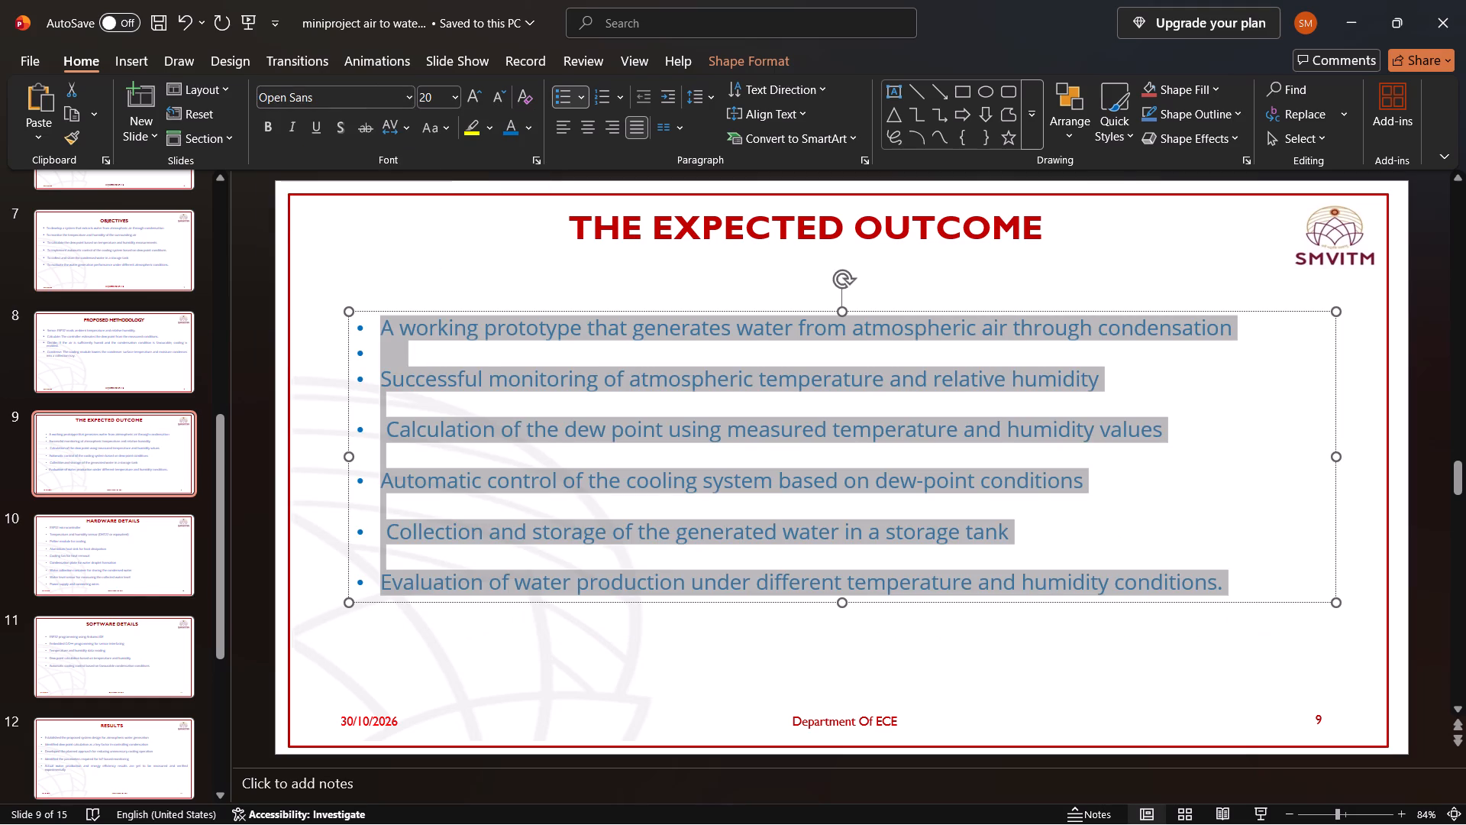
Remove the extra bullet from the blank line below the working prototype outcome.
{"action": "left_click", "coordinate": [415, 354]}
{"action": "key", "text": "BackSpace"}
{"action": "key", "text": "BackSpace"}
{"action": "key", "text": "BackSpace"}
{"action": "key", "text": "BackSpace"}
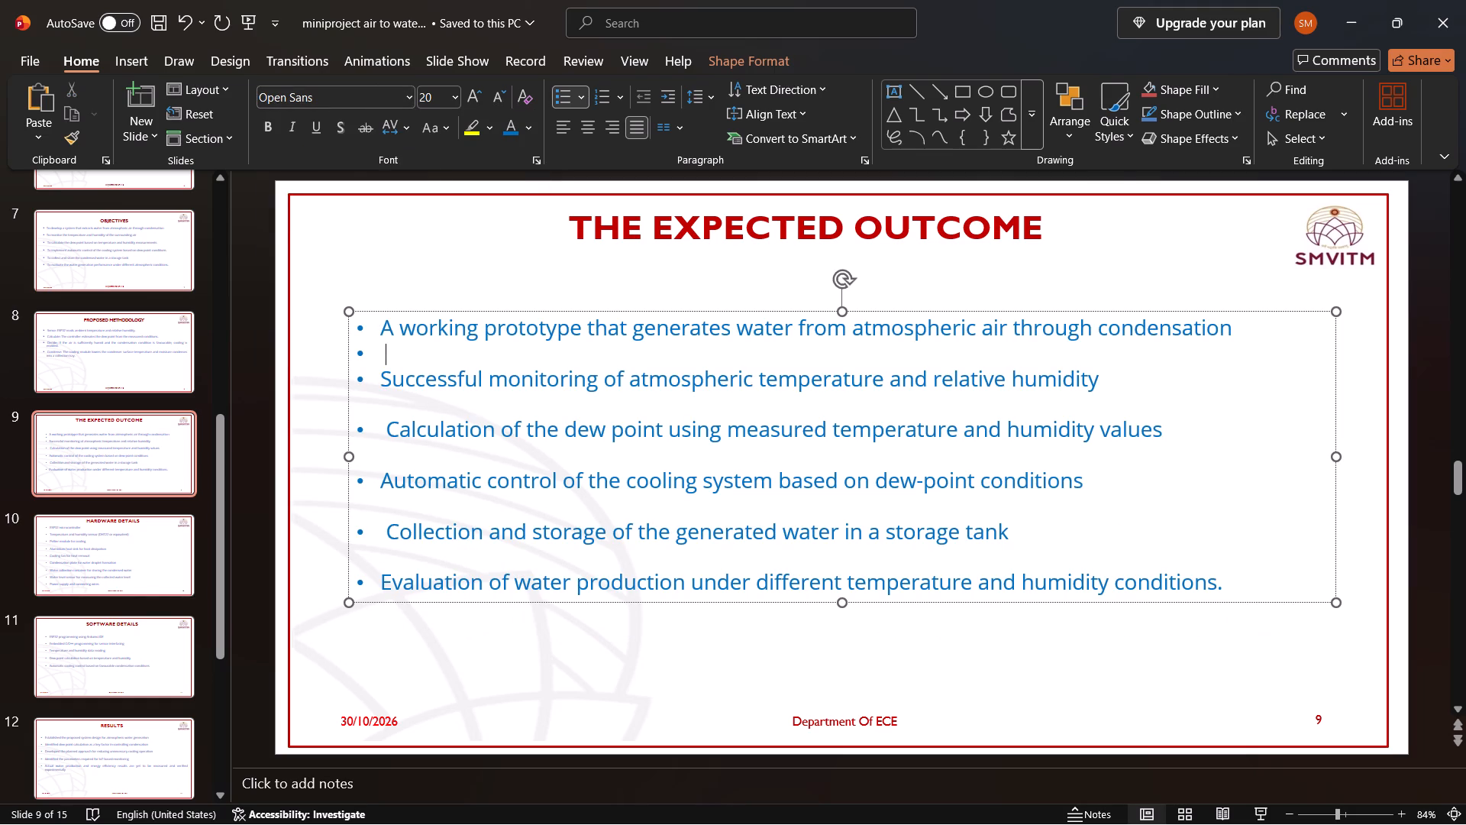
{"action": "key", "text": "BackSpace"}
Delete the leading spaces before "Calculation of the dew point" and "Collection and storage" so the bullets align.
{"action": "left_click", "coordinate": [388, 438]}
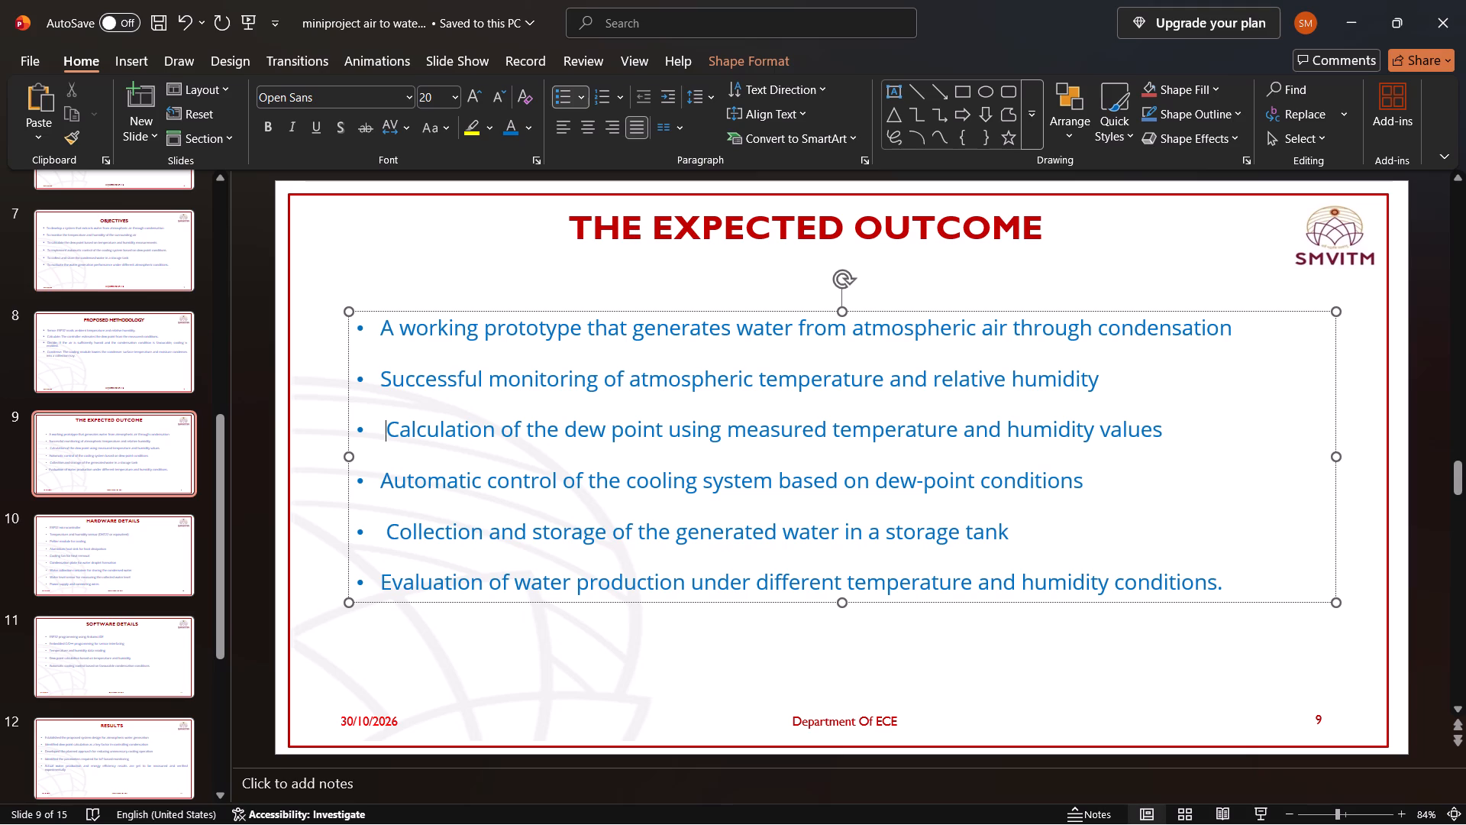
{"action": "key", "text": "BackSpace"}
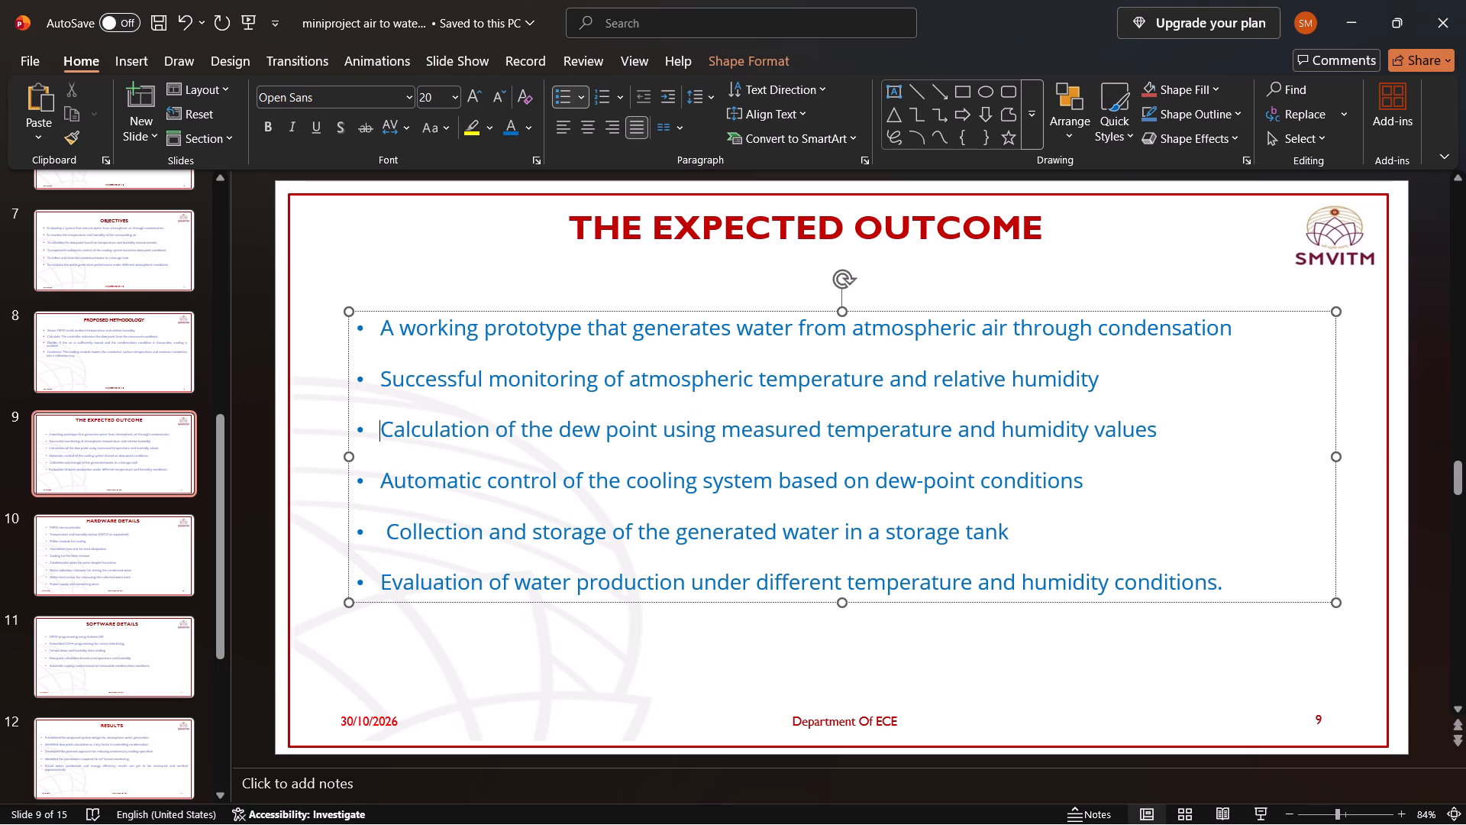
{"action": "key", "text": "Down"}
{"action": "key", "text": "Down"}
{"action": "key", "text": "Down"}
{"action": "key", "text": "Down"}
{"action": "key", "text": "Right"}
{"action": "key", "text": "BackSpace"}
{"action": "key", "text": "Down"}
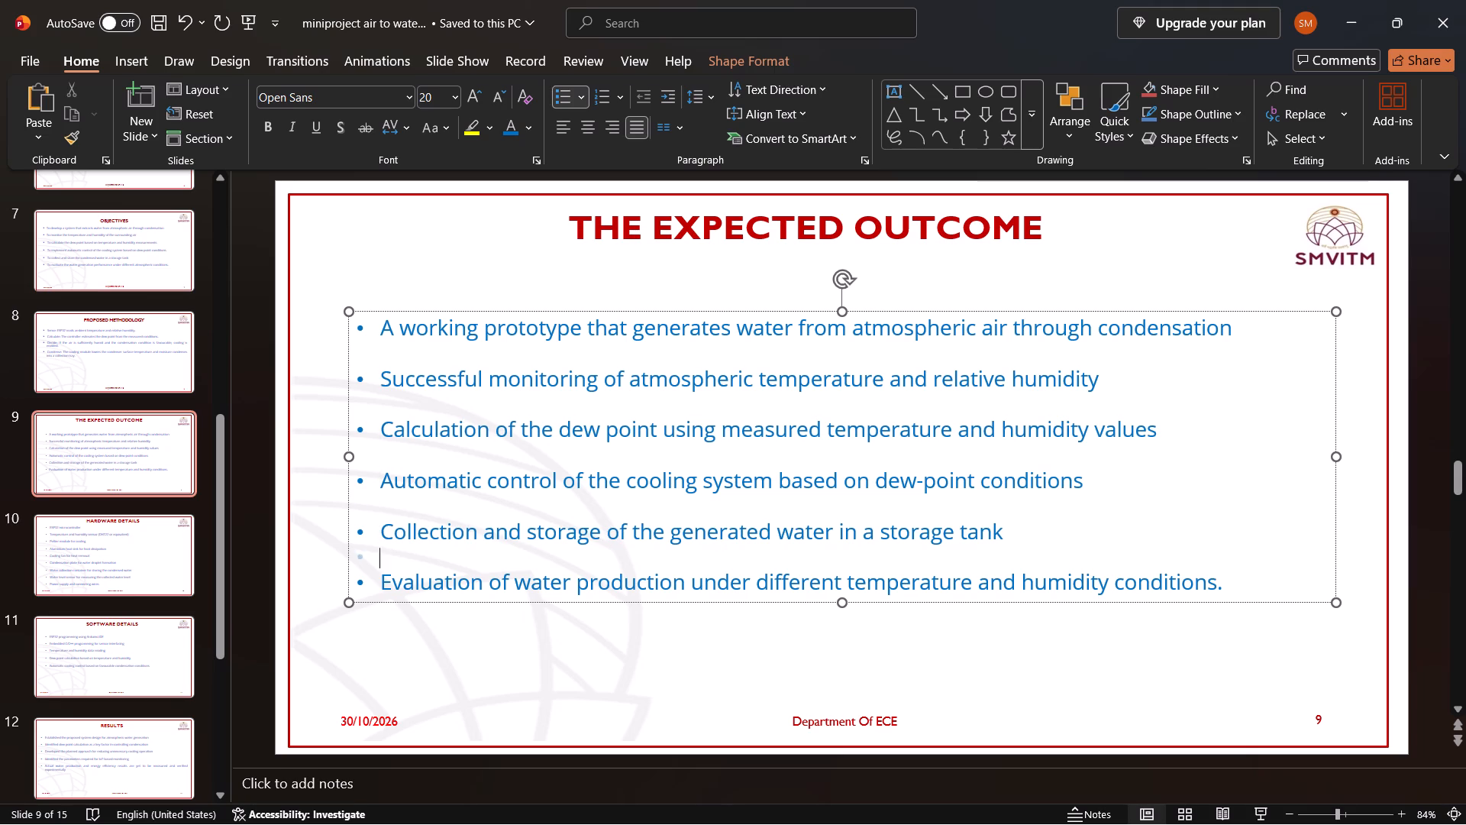
{"action": "key", "text": "Down"}
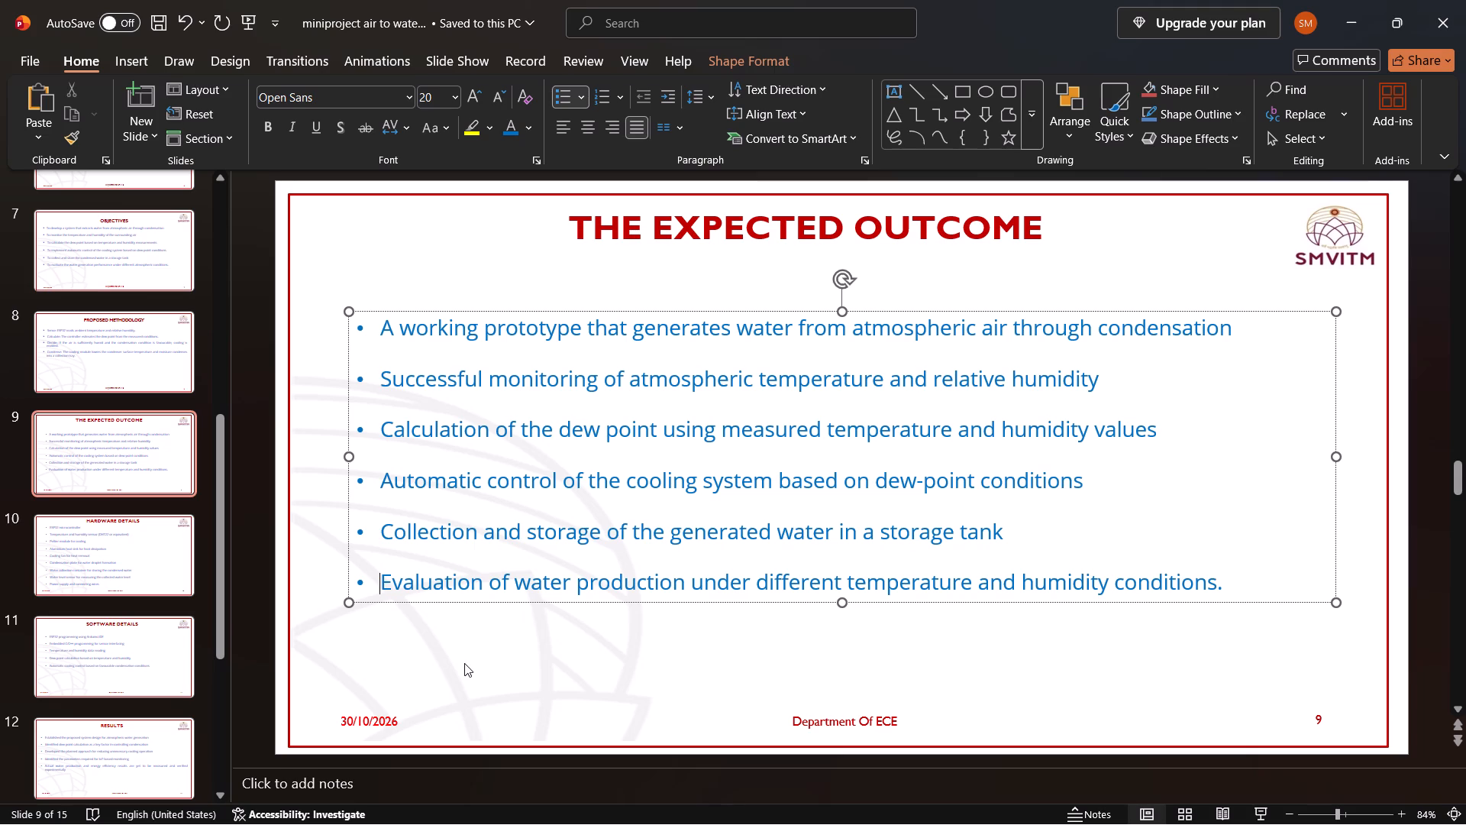
{"action": "left_click", "coordinate": [464, 664]}
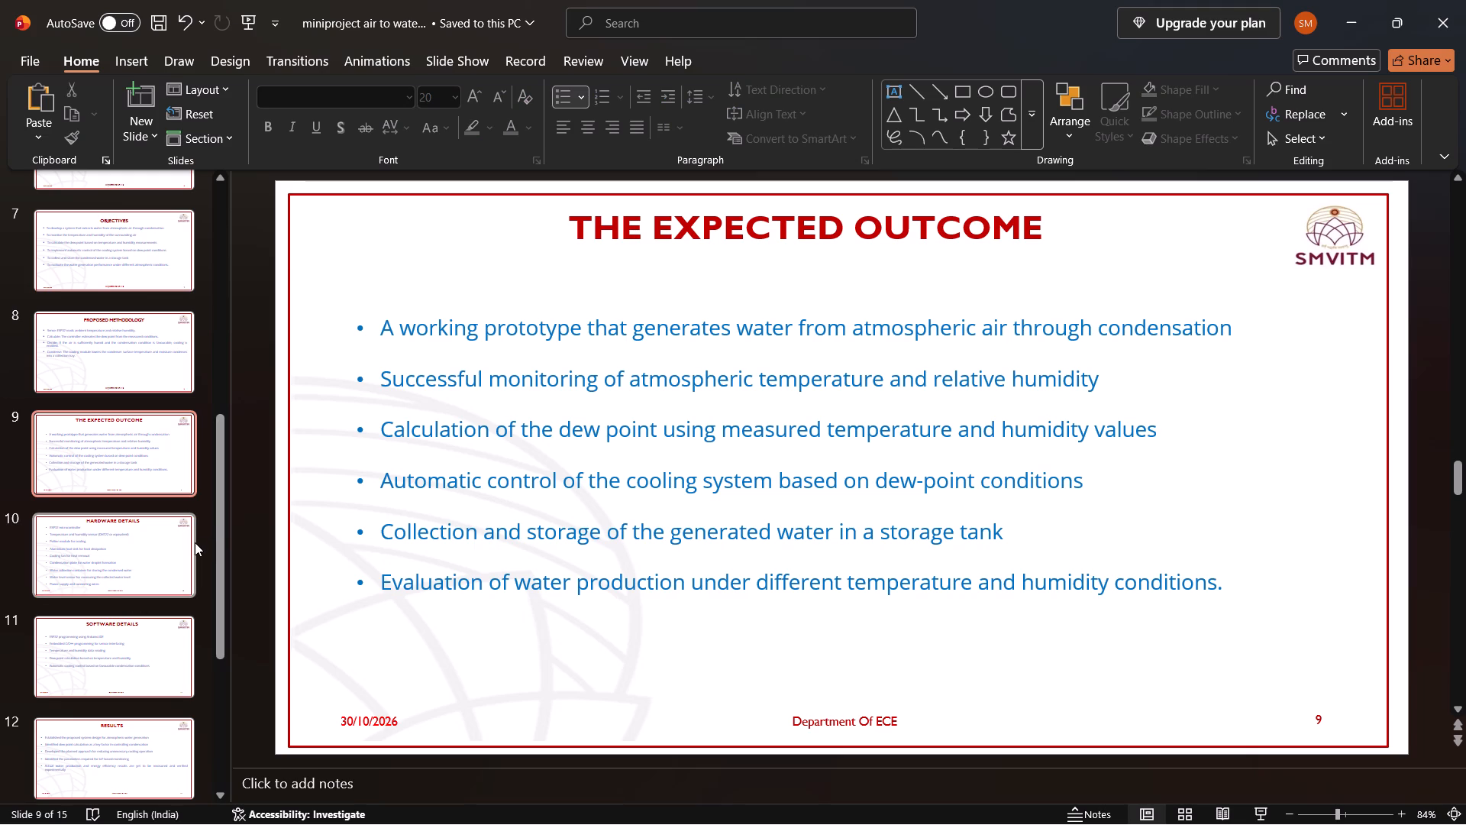
Review the Hardware Details, Software Details, Results and Conclusion slides for content that needs correcting.
{"action": "left_click", "coordinate": [153, 542]}
{"action": "left_click", "coordinate": [147, 634]}
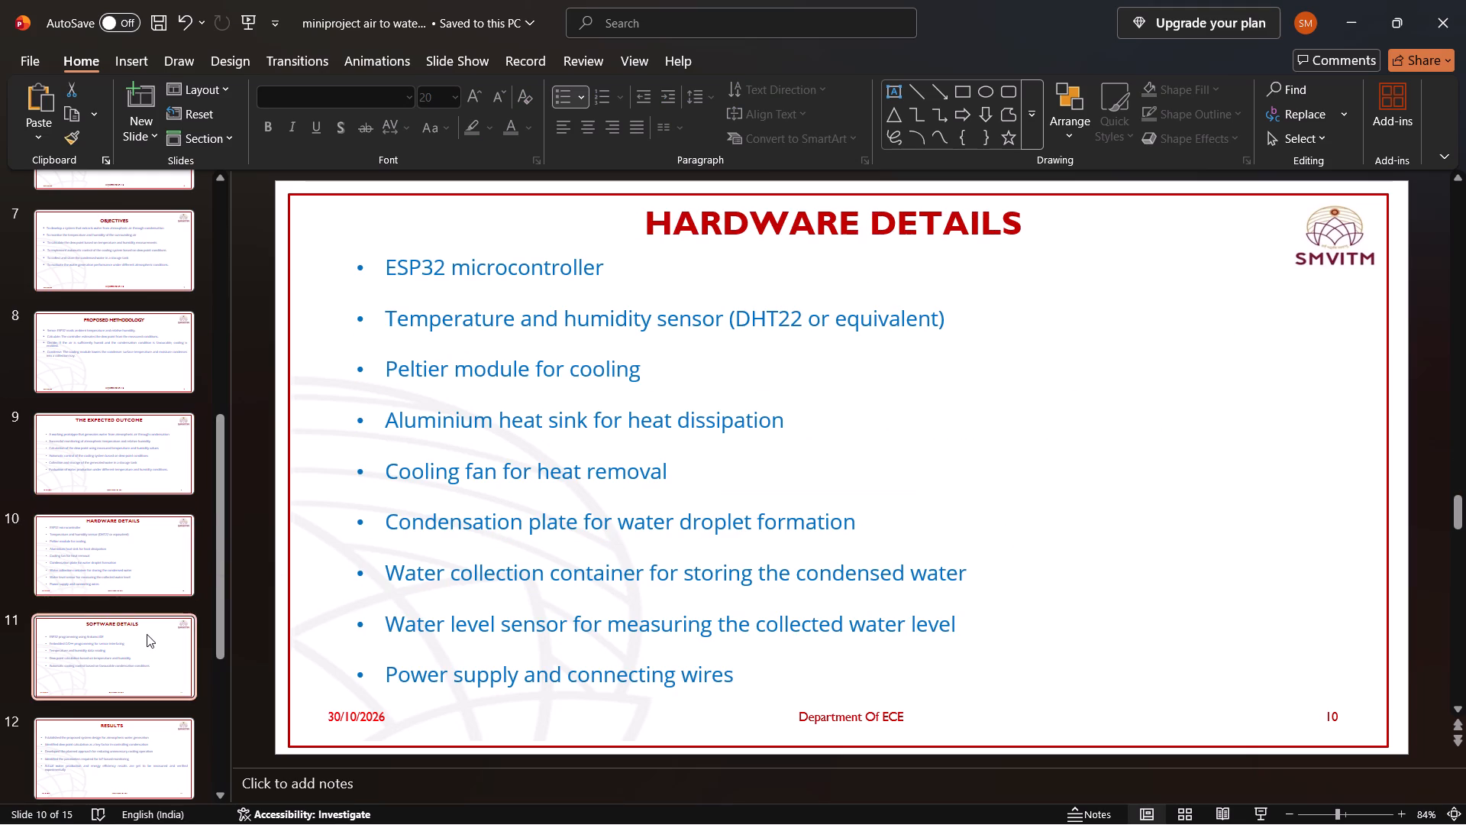
{"action": "scroll", "coordinate": [145, 623], "scroll_direction": "down", "scroll_amount": 1}
{"action": "left_click", "coordinate": [145, 623]}
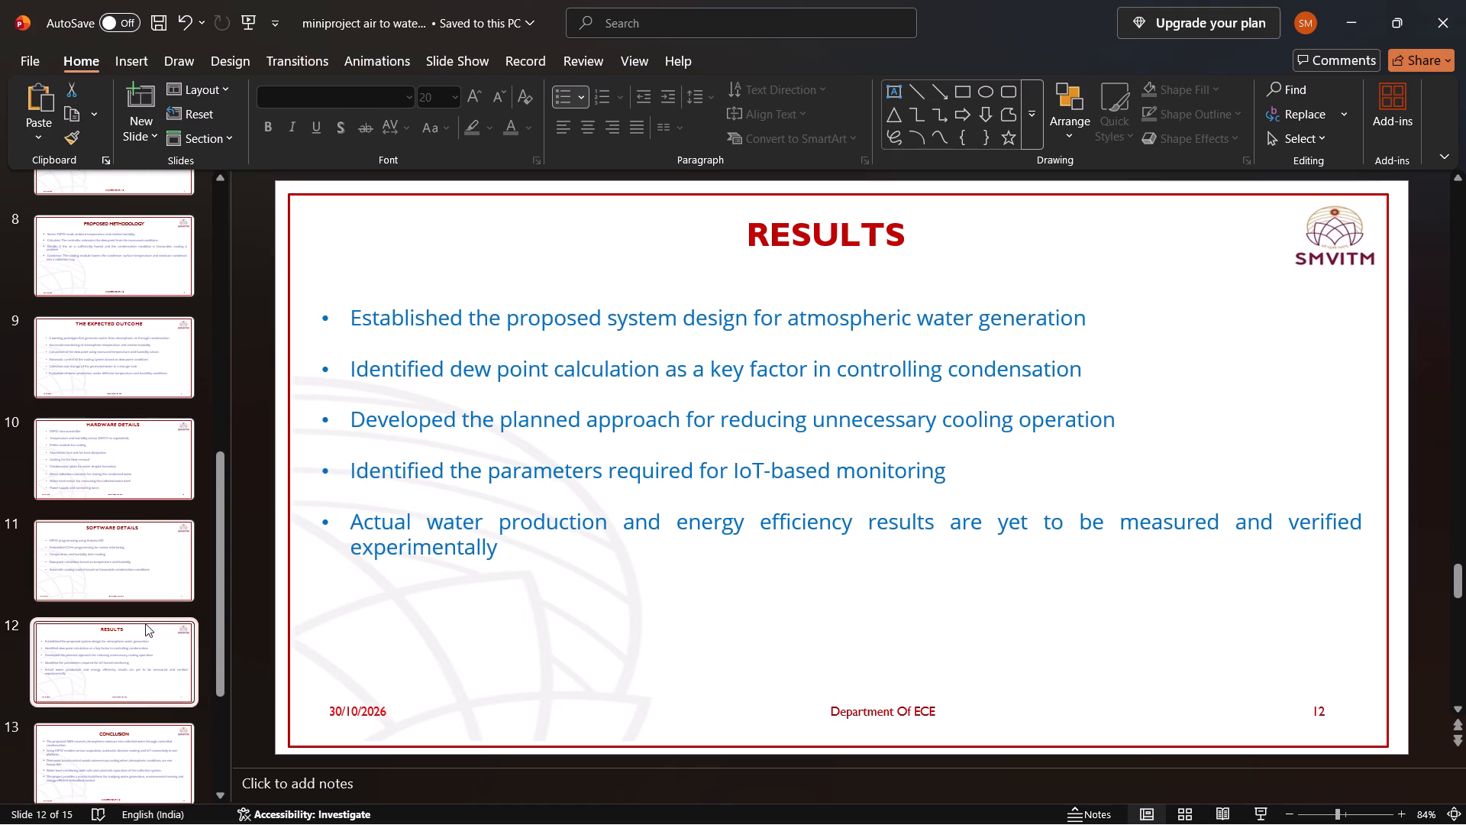
{"action": "scroll", "coordinate": [145, 623], "scroll_direction": "down", "scroll_amount": 1}
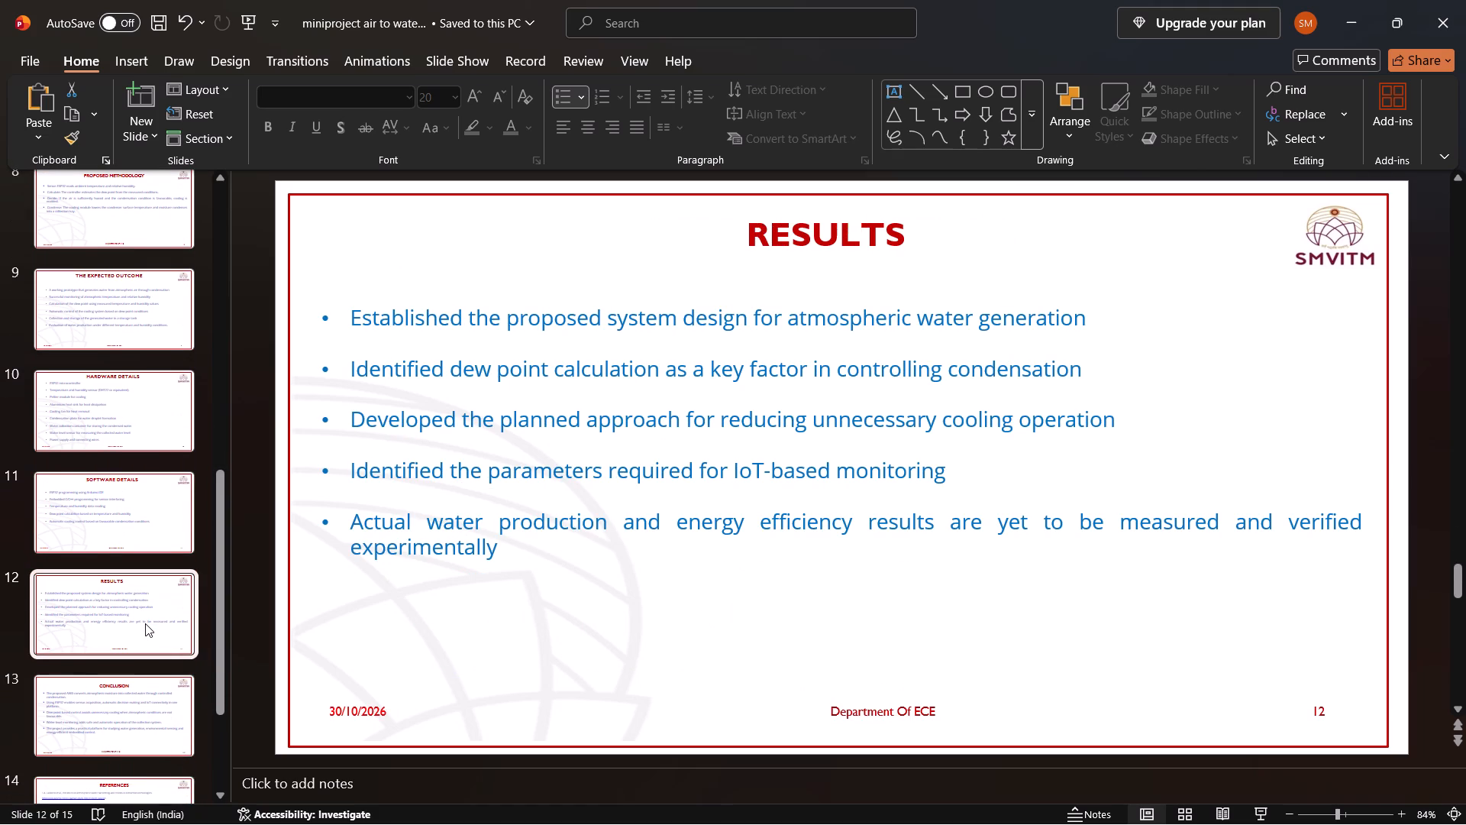
{"action": "left_click", "coordinate": [176, 689]}
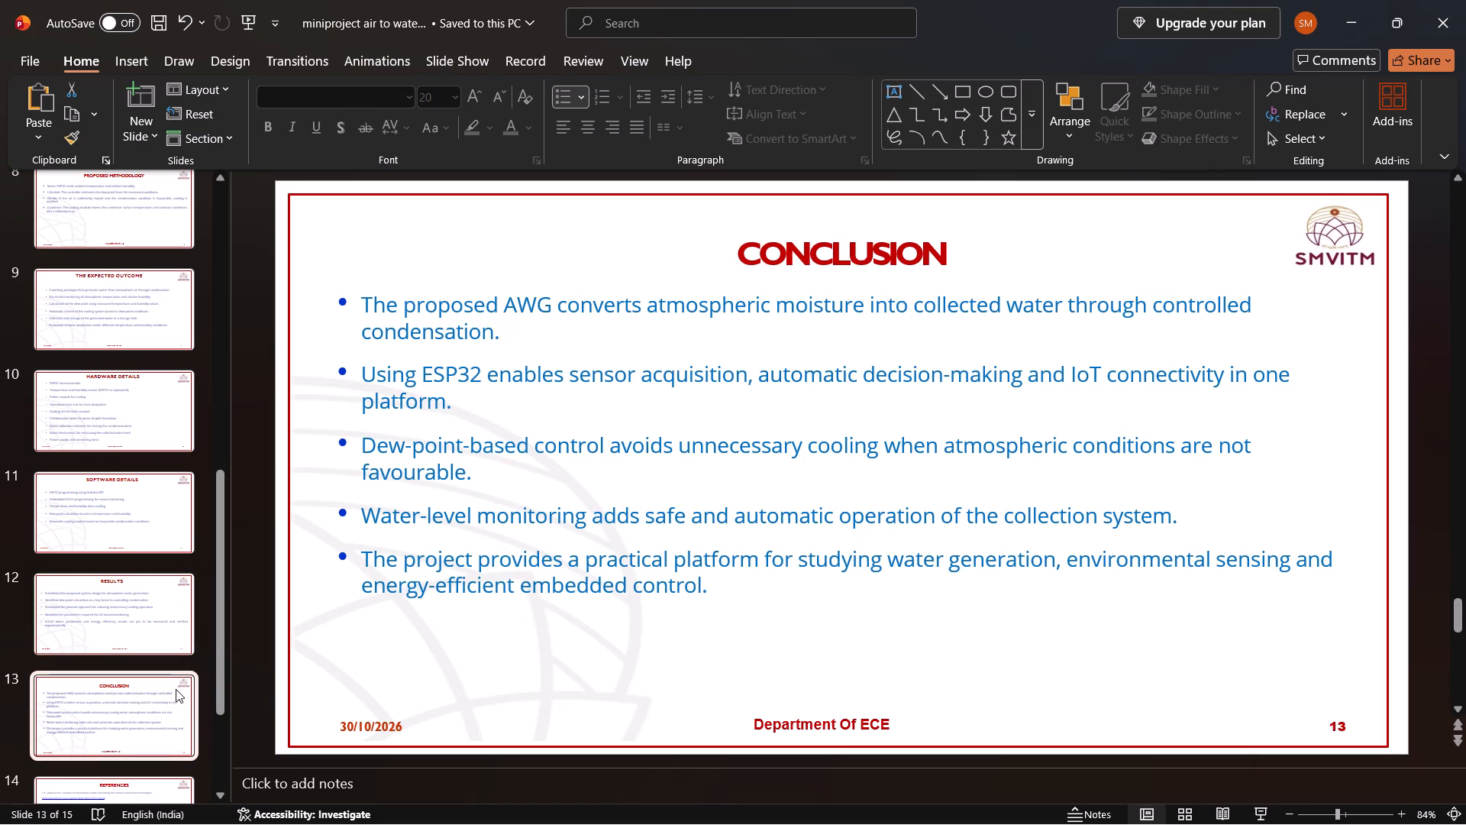
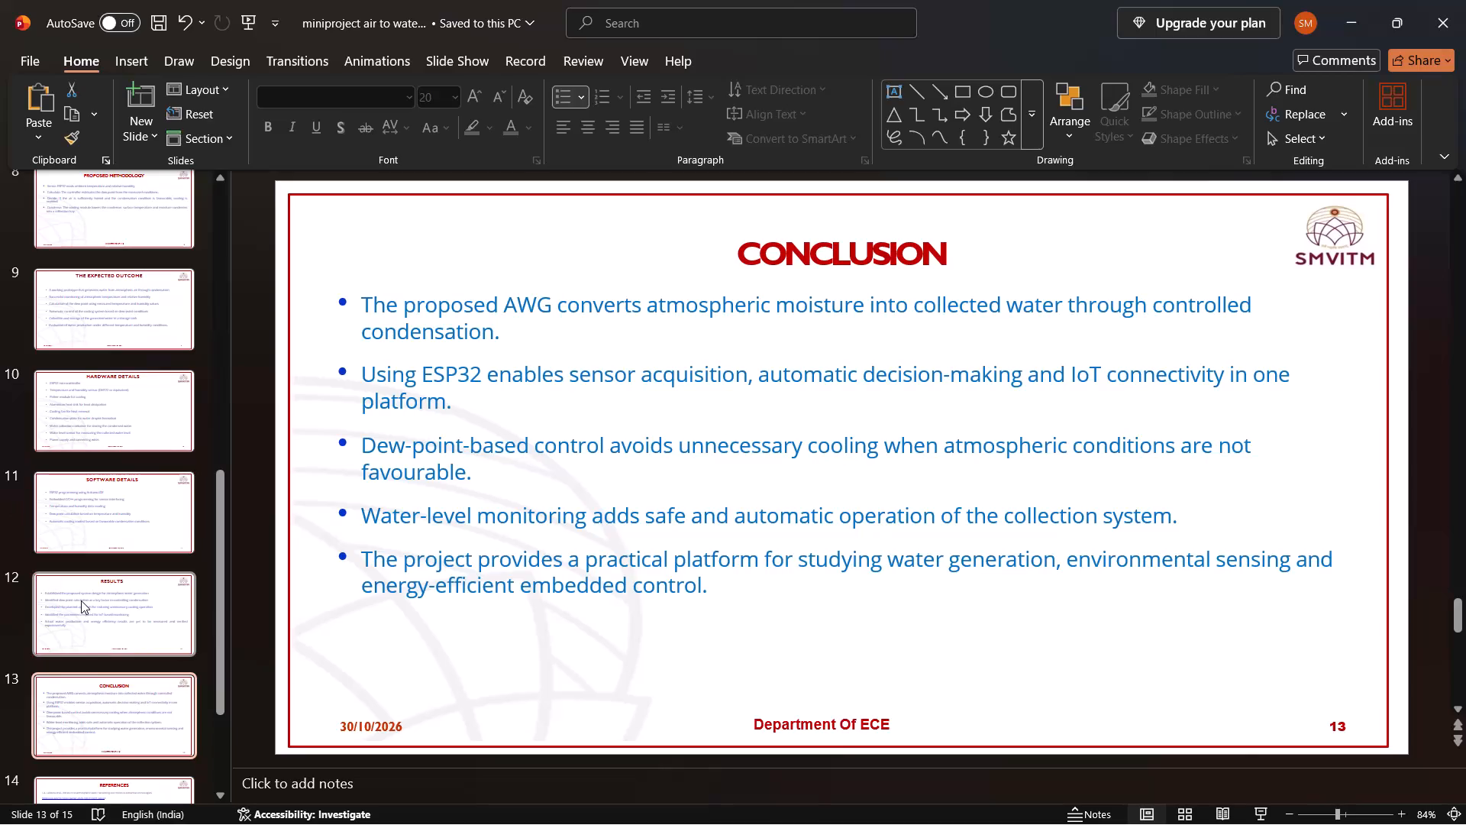
Replace all the bullet text on the Results slide with the copied results text about the prototype's water generation.
{"action": "left_click", "coordinate": [81, 600]}
{"action": "left_click", "coordinate": [544, 569]}
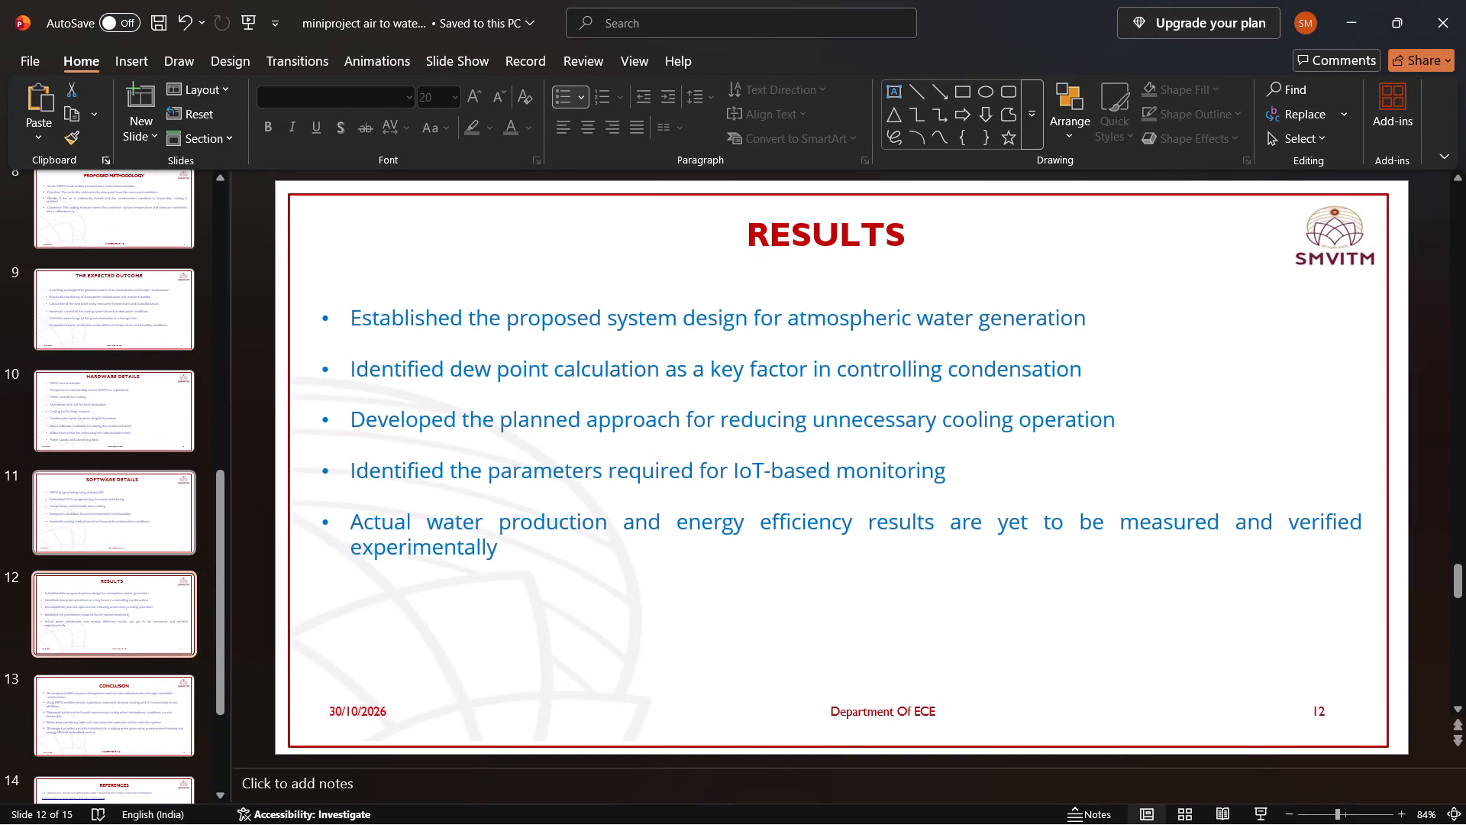
{"action": "key", "text": "ctrl+a"}
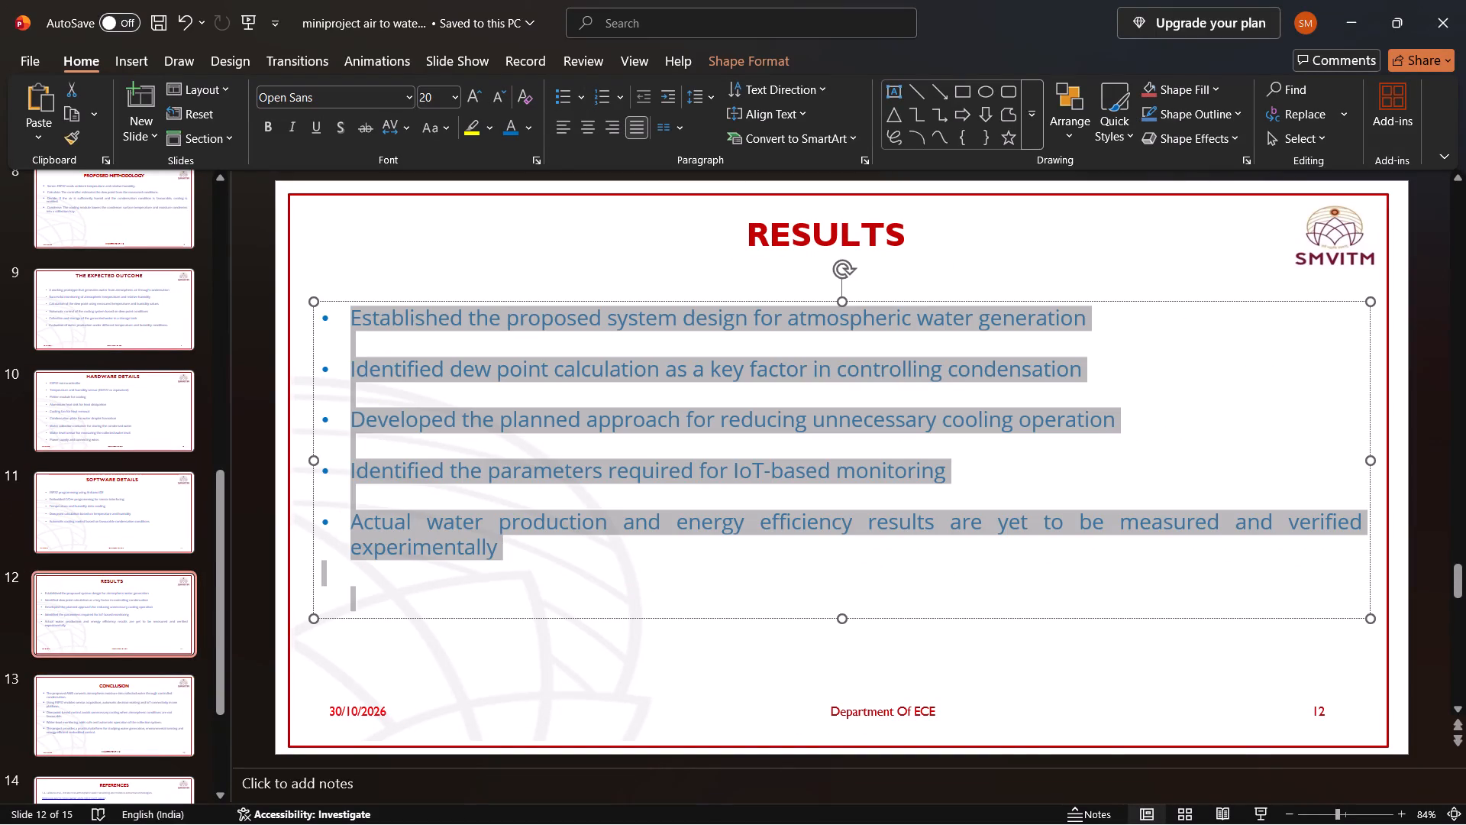
{"action": "key", "text": "Delete"}
{"action": "key", "text": "ctrl+v"}
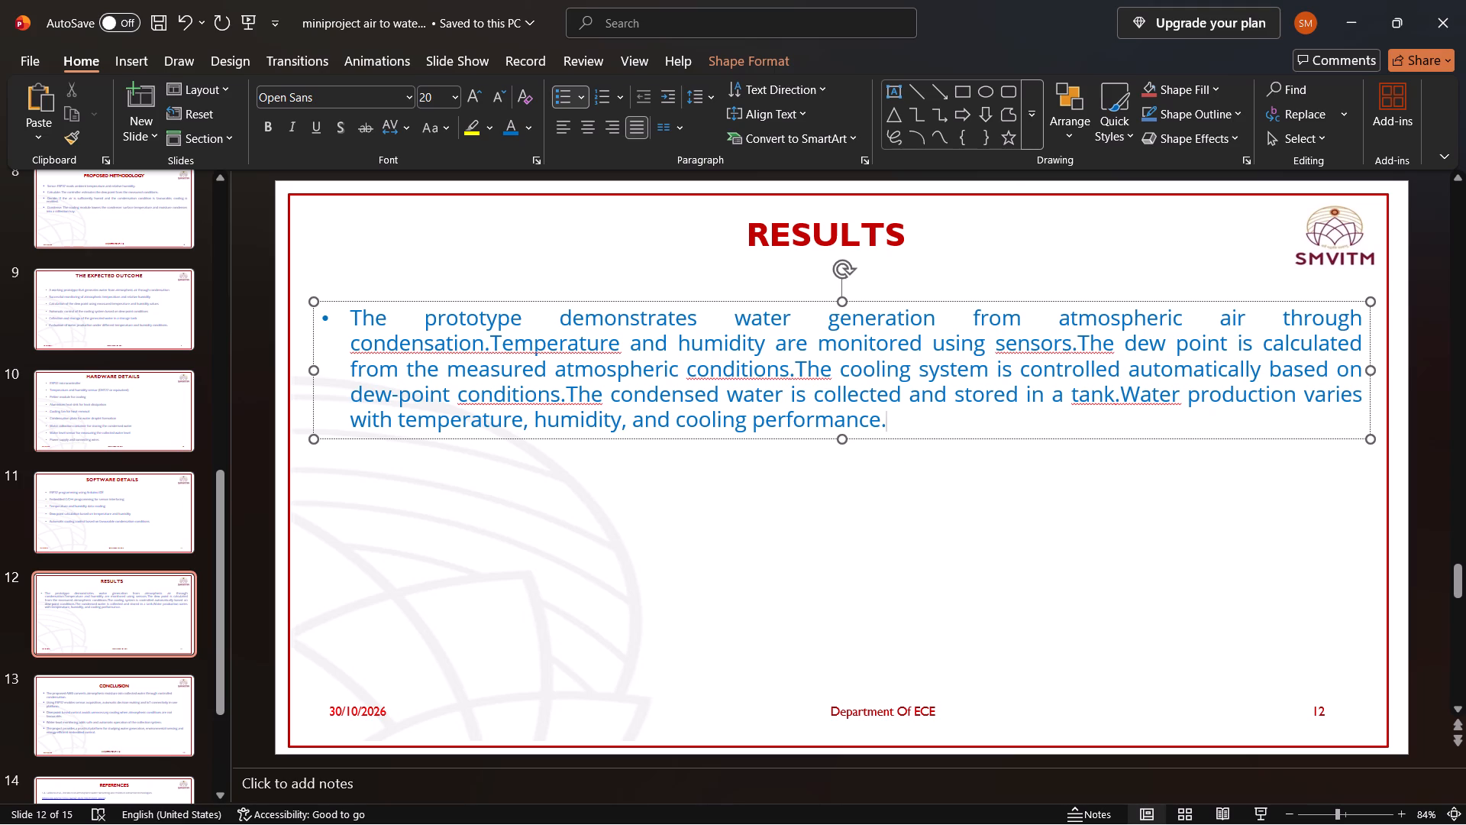
Split the Results text after "condensation" into a new bullet, removing the full stop and leaving a blank line between.
{"action": "left_click", "coordinate": [492, 345]}
{"action": "key", "text": "BackSpace"}
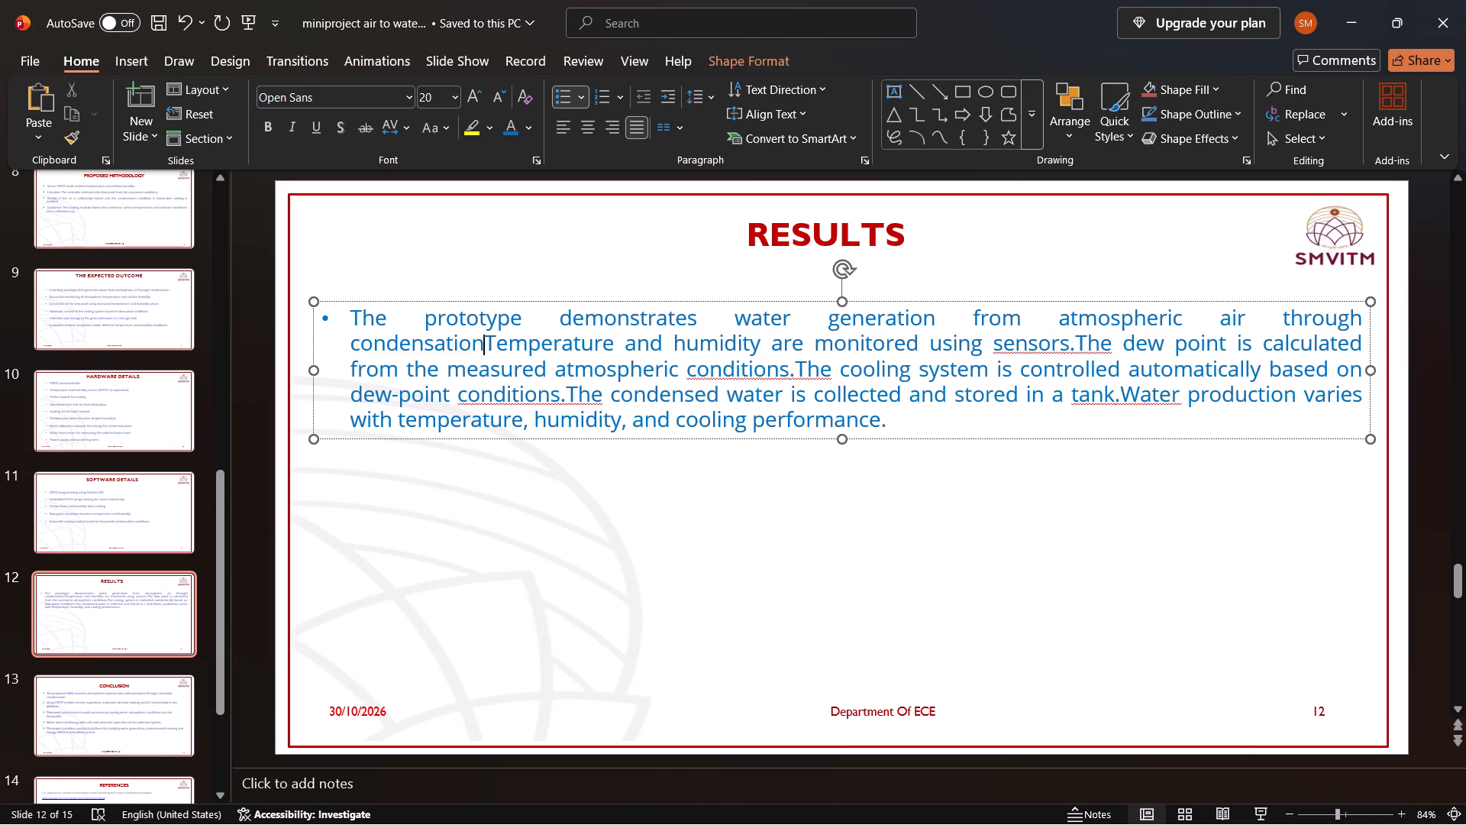
{"action": "key", "text": "Return"}
{"action": "key", "text": "Return"}
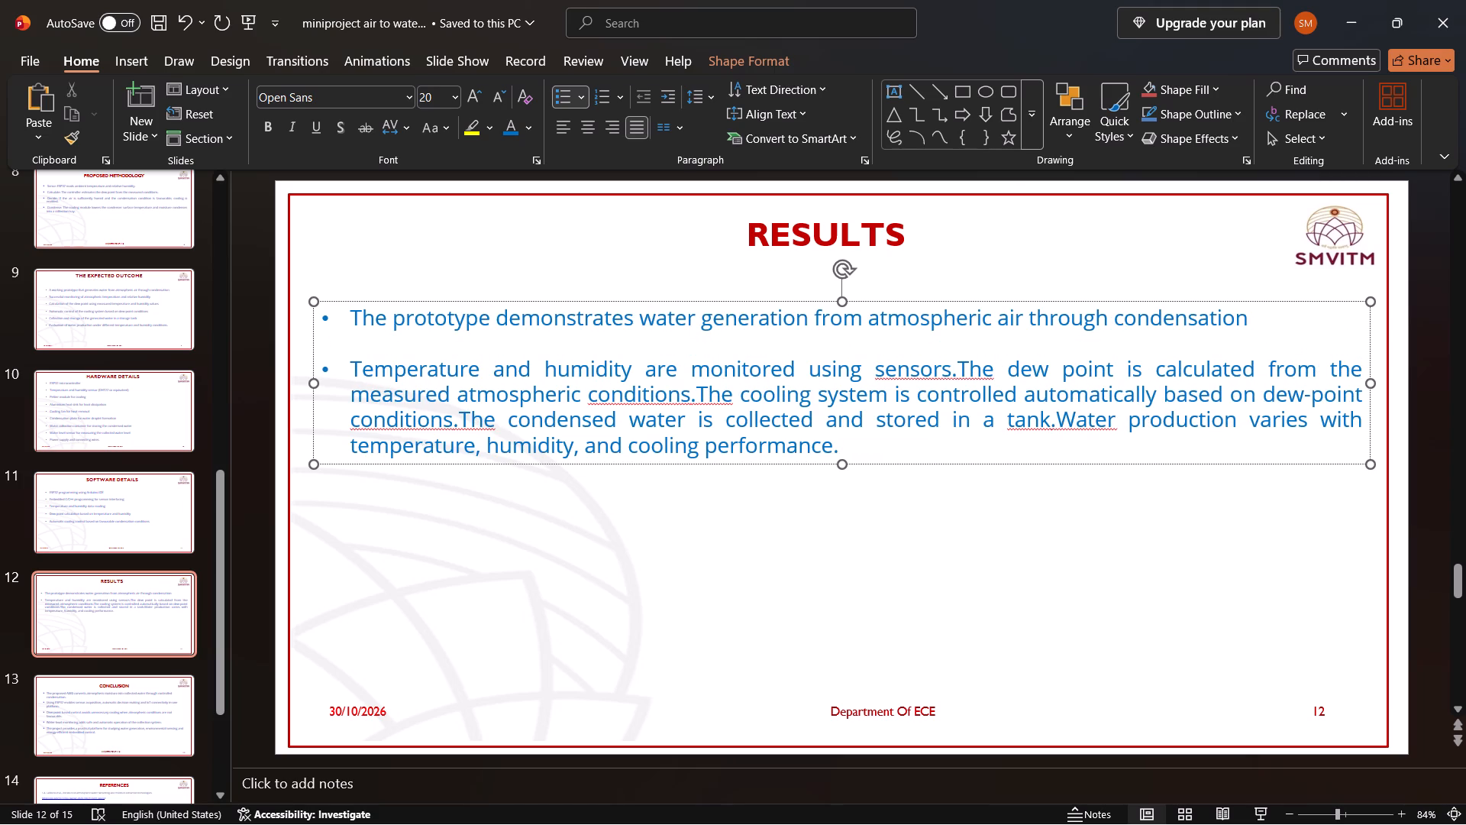
Start a separate bullet at "The dew point is calculated", removing the full stop after "sensors" and leaving a blank line.
{"action": "key", "text": "Right"}
{"action": "key", "text": "Right"}
{"action": "key", "text": "Right"}
{"action": "key", "text": "Right"}
{"action": "key", "text": "Right"}
{"action": "key", "text": "Right"}
{"action": "key", "text": "Right"}
{"action": "key", "text": "Right"}
{"action": "key", "text": "Right"}
{"action": "key", "text": "Right"}
{"action": "key", "text": "Right"}
{"action": "key", "text": "Right"}
{"action": "key", "text": "Right"}
{"action": "key", "text": "Right"}
{"action": "key", "text": "Right"}
{"action": "key", "text": "Right"}
{"action": "key", "text": "Right"}
{"action": "key", "text": "Right"}
{"action": "key", "text": "Right"}
{"action": "key", "text": "Right"}
{"action": "key", "text": "Right"}
{"action": "key", "text": "Right"}
{"action": "key", "text": "Right"}
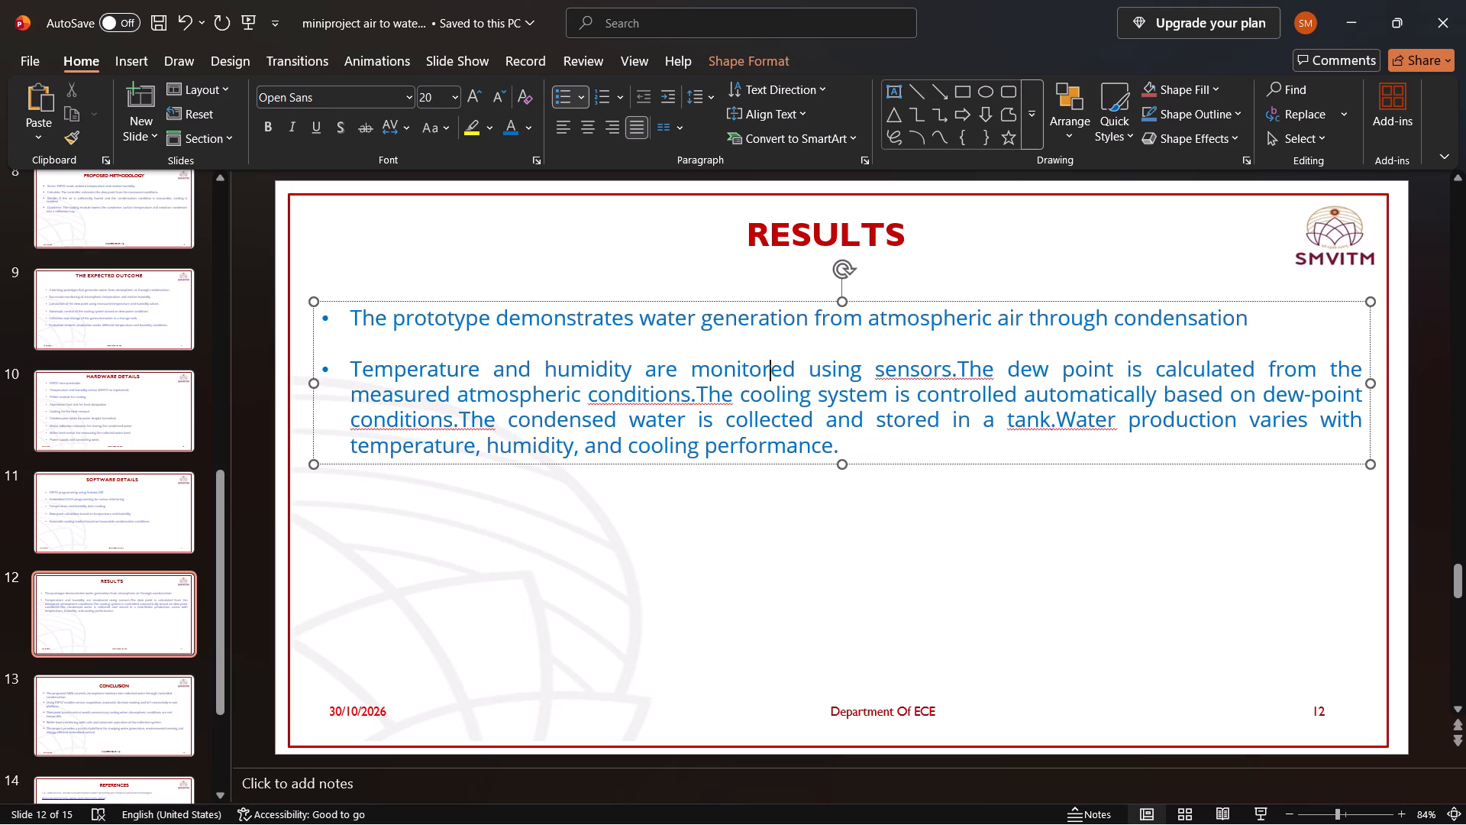
{"action": "key", "text": "Right"}
{"action": "key", "text": "Right"}
{"action": "key", "text": "Right"}
{"action": "key", "text": "Right"}
{"action": "key", "text": "Right"}
{"action": "key", "text": "Right"}
{"action": "key", "text": "Right"}
{"action": "key", "text": "Right"}
{"action": "key", "text": "Right"}
{"action": "key", "text": "Right"}
{"action": "key", "text": "Right"}
{"action": "key", "text": "Right"}
{"action": "key", "text": "Right"}
{"action": "key", "text": "Right"}
{"action": "key", "text": "Right"}
{"action": "key", "text": "Right"}
{"action": "key", "text": "BackSpace"}
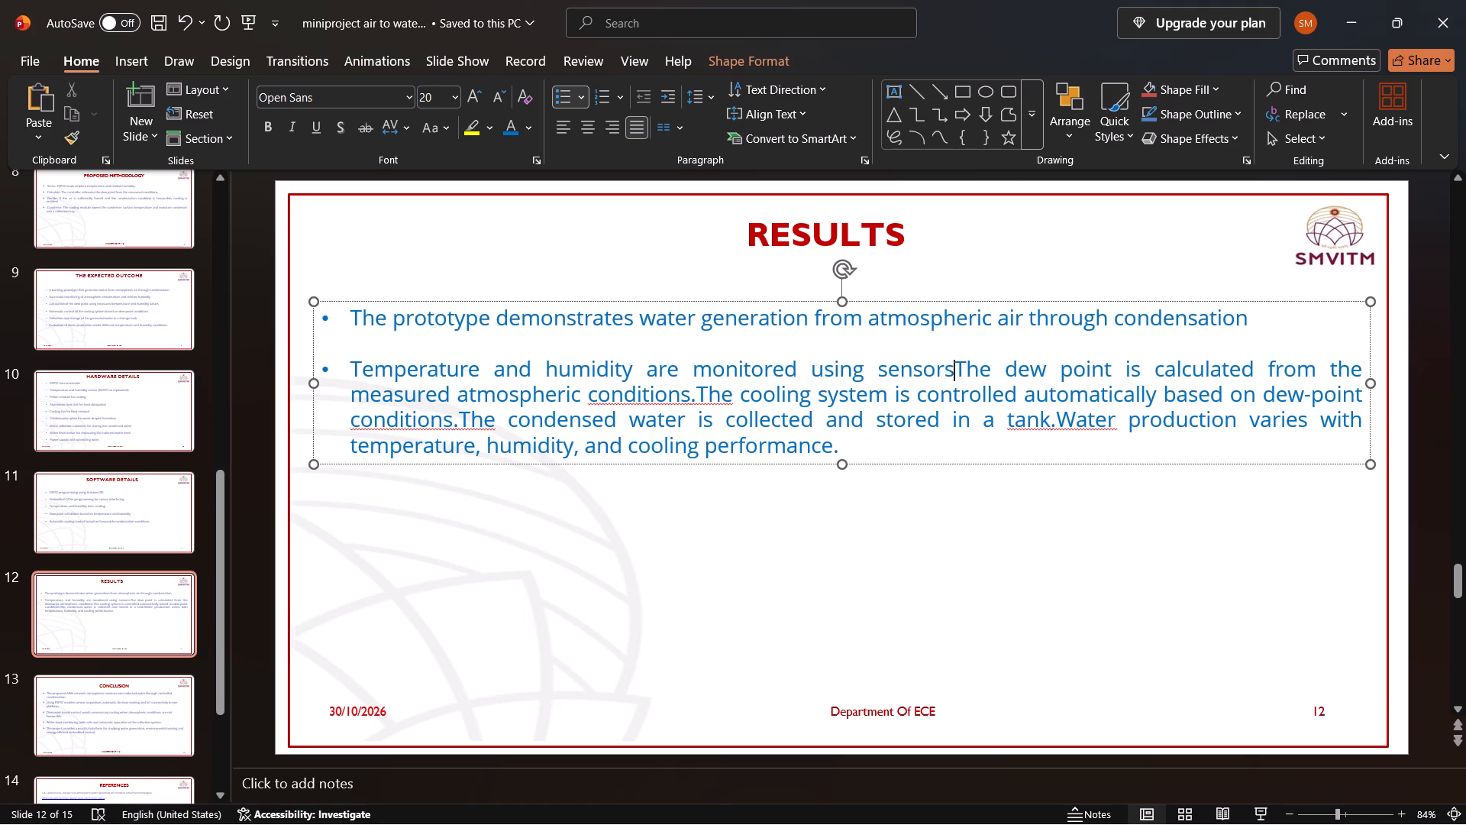
{"action": "key", "text": "Return"}
{"action": "key", "text": "Return"}
Start a separate bullet at "The cooling system", removing the full stop after "atmospheric conditions" and leaving a blank line.
{"action": "key", "text": "Right"}
{"action": "key", "text": "Right"}
{"action": "key", "text": "Right"}
{"action": "key", "text": "Right"}
{"action": "key", "text": "Right"}
{"action": "key", "text": "Right"}
{"action": "key", "text": "Right"}
{"action": "key", "text": "Right"}
{"action": "key", "text": "Right"}
{"action": "key", "text": "Right"}
{"action": "key", "text": "Right"}
{"action": "key", "text": "Right"}
{"action": "key", "text": "Right"}
{"action": "key", "text": "Right"}
{"action": "key", "text": "Right"}
{"action": "key", "text": "Right"}
{"action": "key", "text": "Right"}
{"action": "key", "text": "Right"}
{"action": "key", "text": "Right"}
{"action": "key", "text": "Right"}
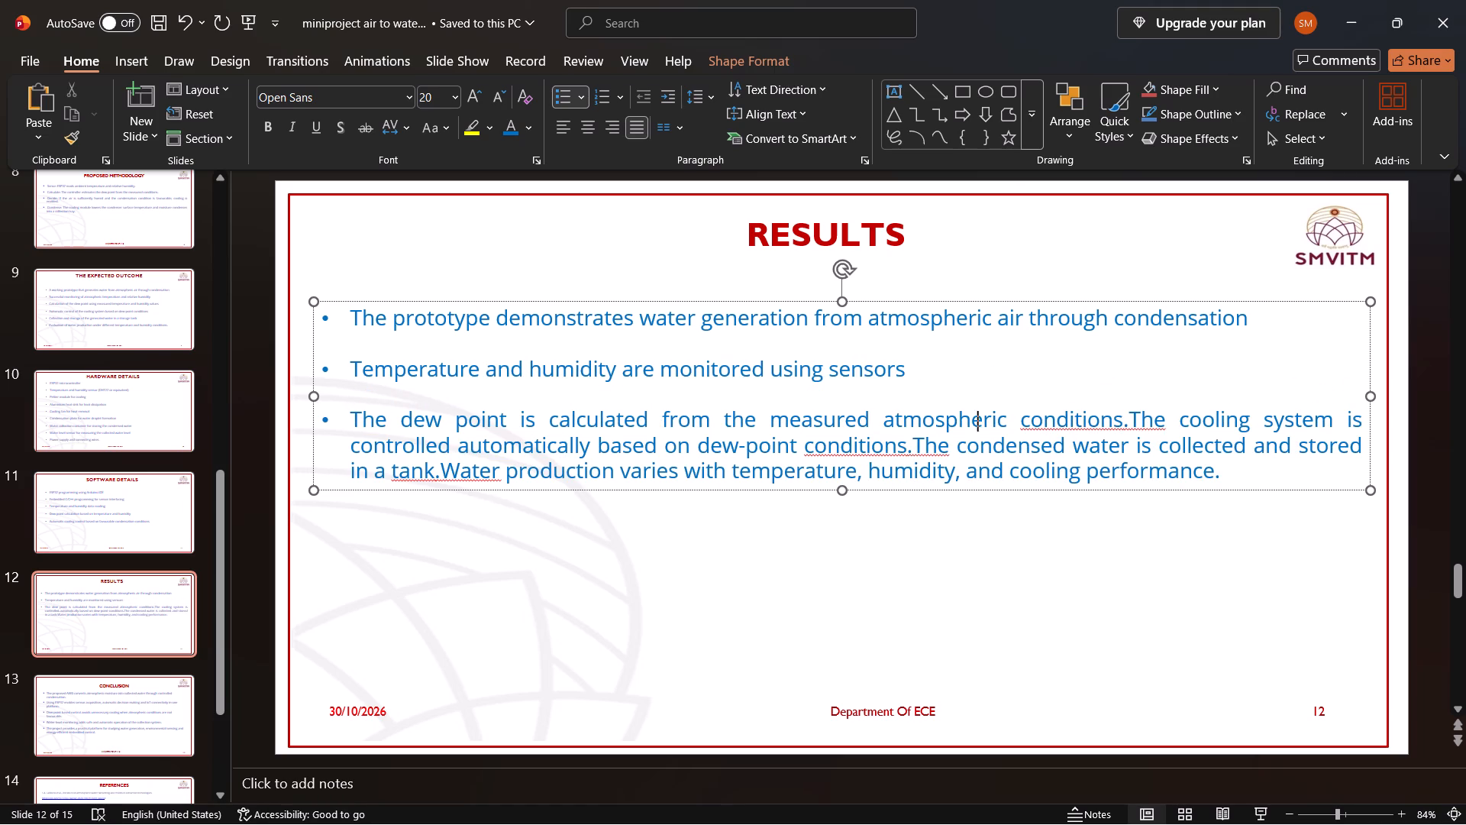
{"action": "key", "text": "Right"}
{"action": "key", "text": "Right"}
{"action": "key", "text": "Right"}
{"action": "key", "text": "Right"}
{"action": "key", "text": "Right"}
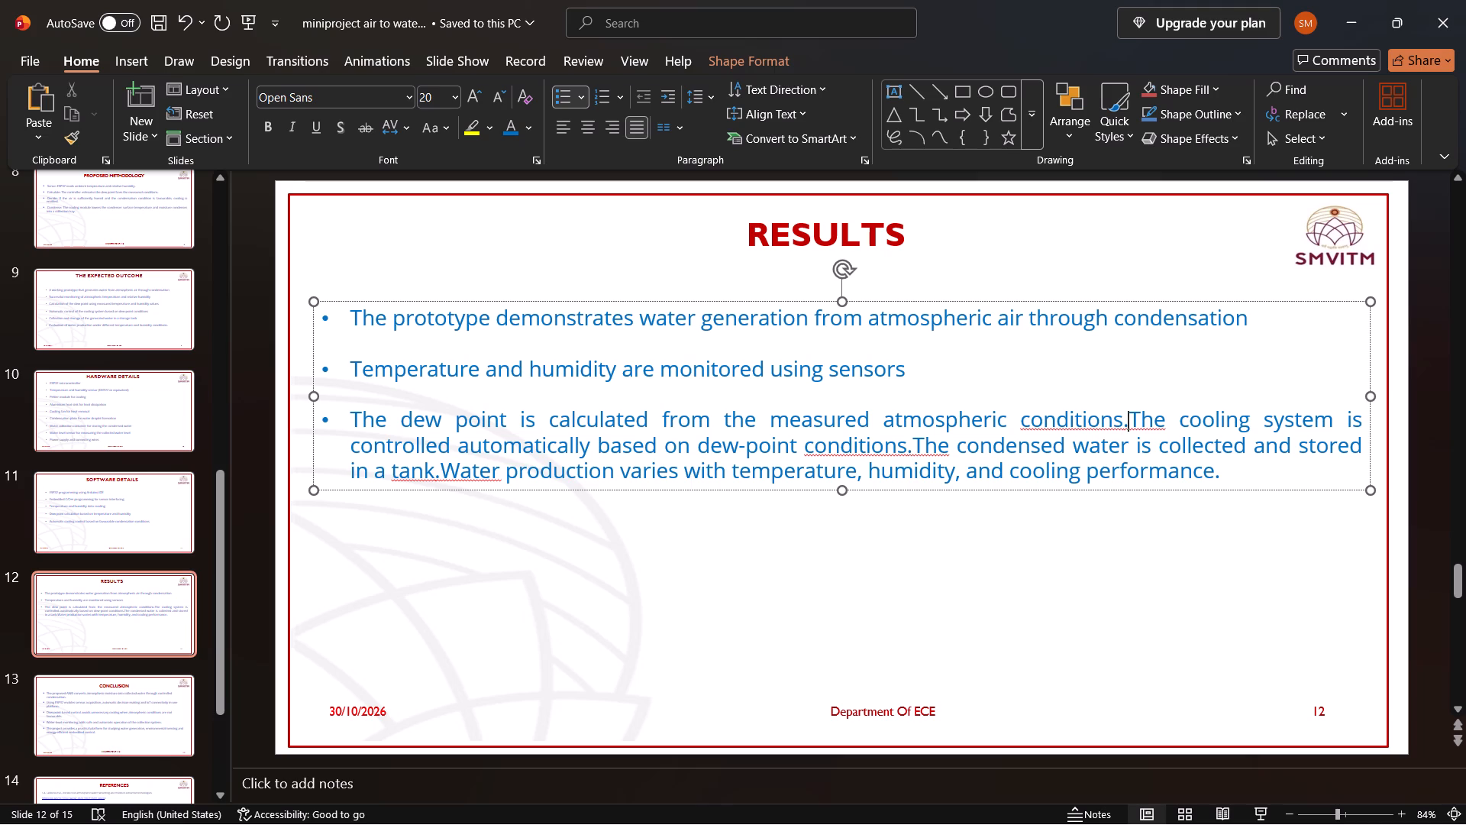
{"action": "key", "text": "BackSpace"}
{"action": "key", "text": "Return"}
{"action": "key", "text": "Return"}
Start a separate bullet at "The condensed water", removing the full stop after "dew-point conditions" and leaving a blank line.
{"action": "key", "text": "Right"}
{"action": "key", "text": "Right"}
{"action": "key", "text": "Right"}
{"action": "key", "text": "Right"}
{"action": "key", "text": "Right"}
{"action": "key", "text": "Right"}
{"action": "key", "text": "Right"}
{"action": "key", "text": "Right"}
{"action": "key", "text": "Right"}
{"action": "key", "text": "Right"}
{"action": "key", "text": "Right"}
{"action": "key", "text": "Right"}
{"action": "key", "text": "Right"}
{"action": "key", "text": "Right"}
{"action": "key", "text": "Right"}
{"action": "key", "text": "Right"}
{"action": "key", "text": "Right"}
{"action": "key", "text": "Right"}
{"action": "key", "text": "Right"}
{"action": "key", "text": "Right"}
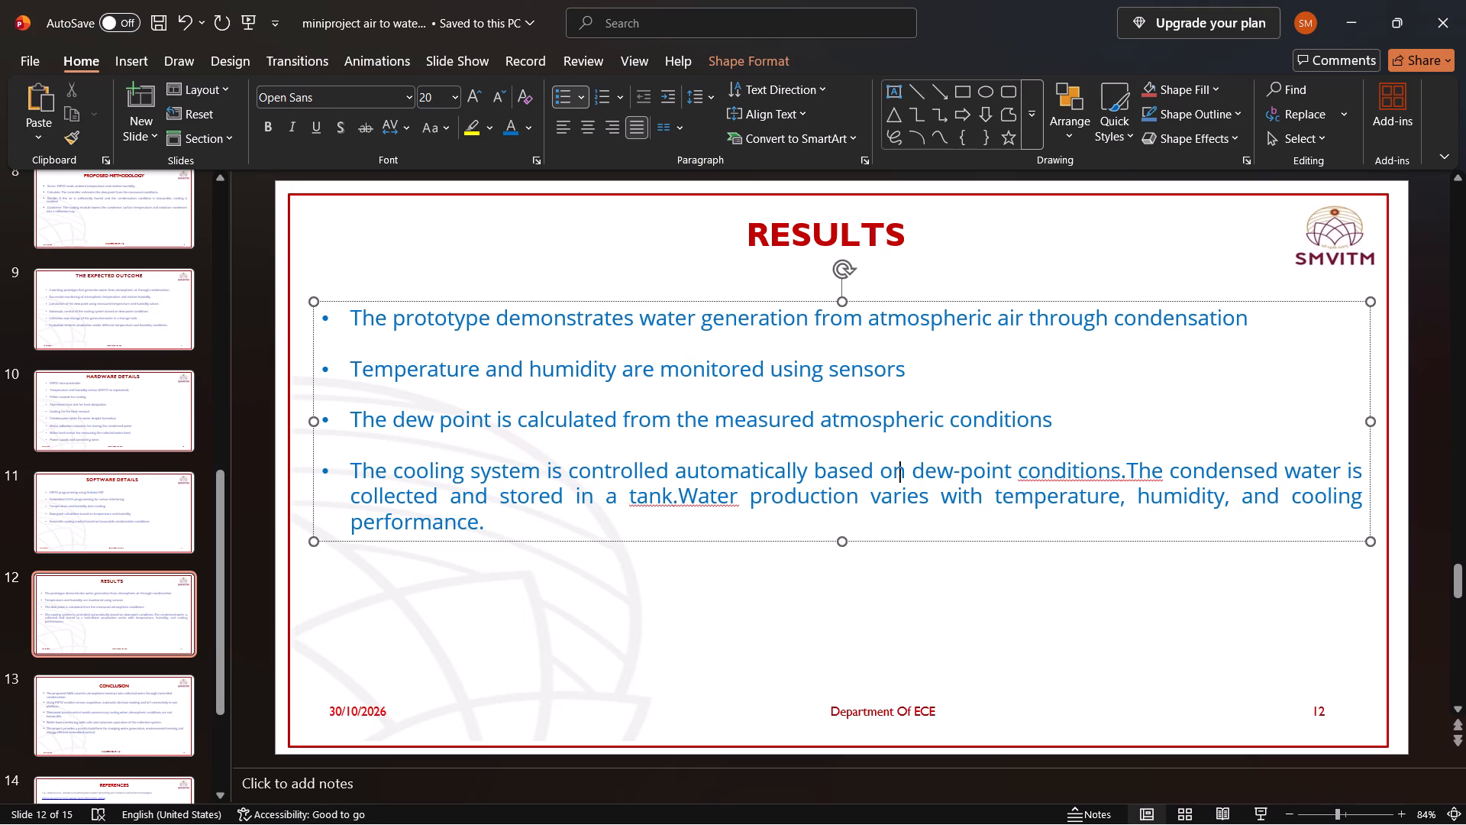
{"action": "key", "text": "Left"}
{"action": "key", "text": "BackSpace"}
{"action": "key", "text": "Return"}
{"action": "key", "text": "Return"}
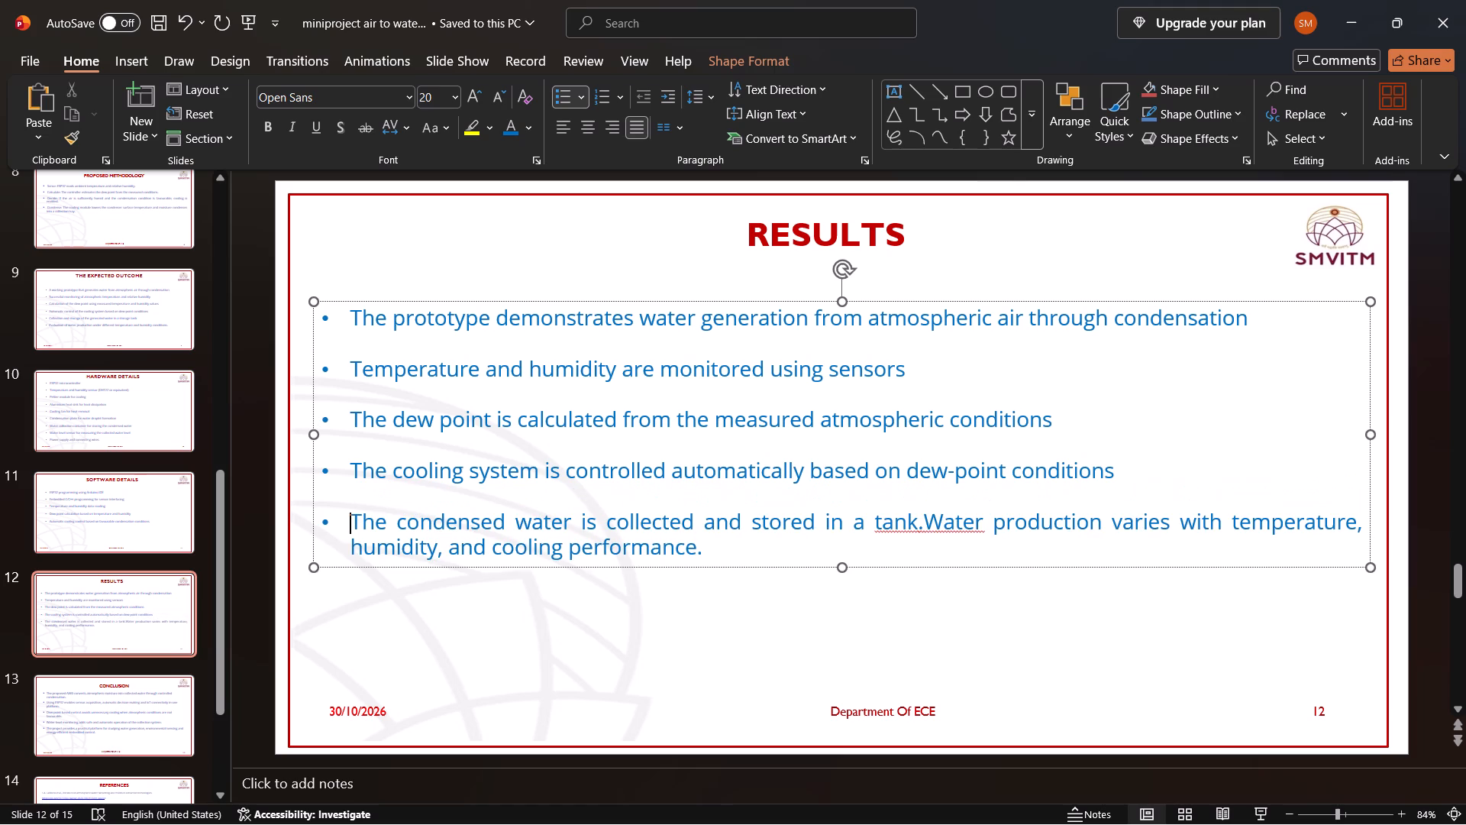
Start a separate bullet at "Water production varies", removing the full stop after "tank" and leaving a blank line.
{"action": "key", "text": "Right"}
{"action": "key", "text": "Right"}
{"action": "key", "text": "Right"}
{"action": "key", "text": "Right"}
{"action": "key", "text": "Right"}
{"action": "key", "text": "Right"}
{"action": "key", "text": "Right"}
{"action": "key", "text": "Right"}
{"action": "key", "text": "Right"}
{"action": "key", "text": "Right"}
{"action": "key", "text": "Right"}
{"action": "key", "text": "Right"}
{"action": "key", "text": "Right"}
{"action": "key", "text": "Right"}
{"action": "key", "text": "Right"}
{"action": "key", "text": "Right"}
{"action": "key", "text": "Right"}
{"action": "key", "text": "Right"}
{"action": "key", "text": "Right"}
{"action": "key", "text": "Right"}
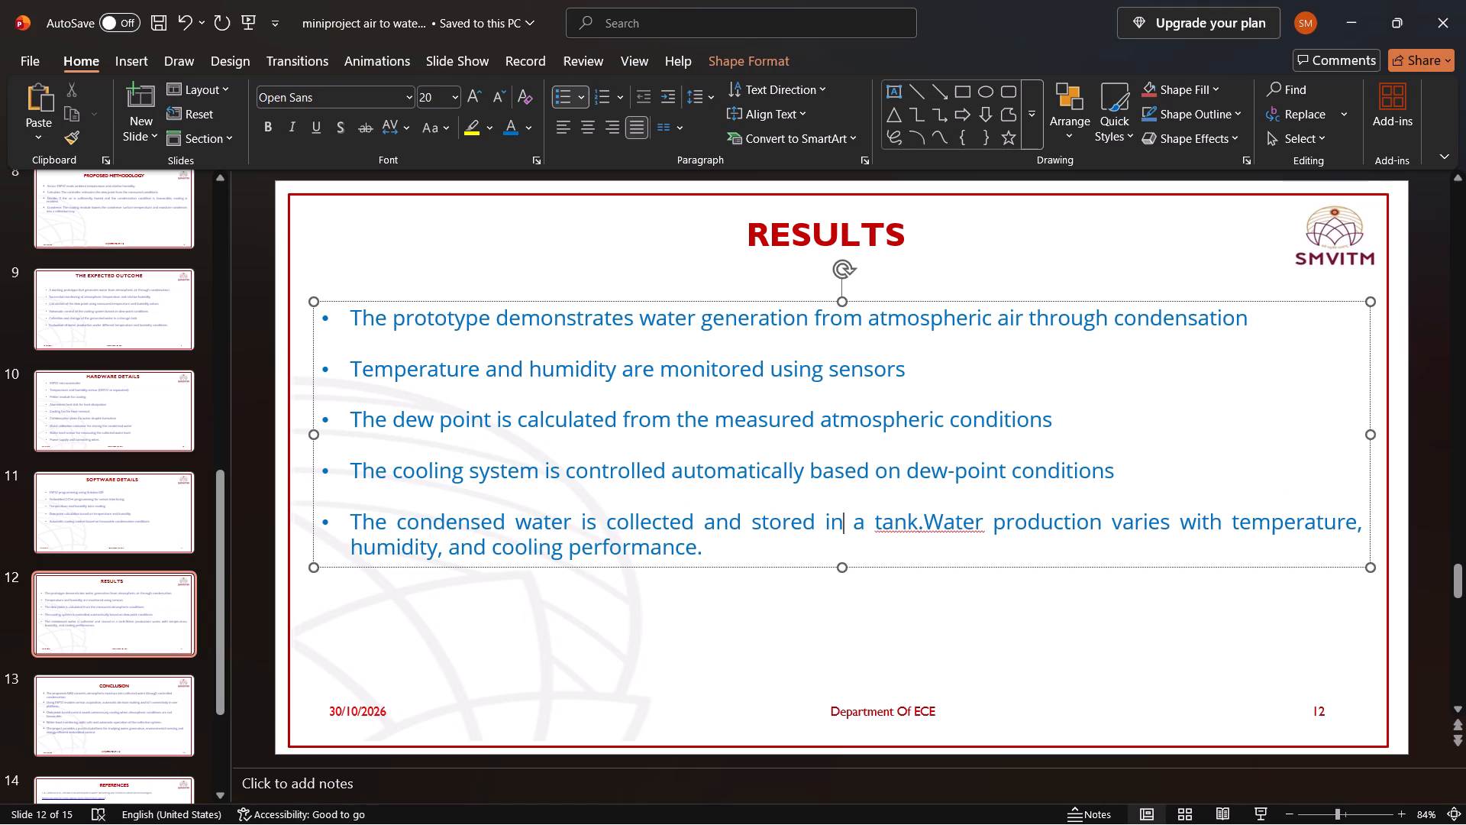
{"action": "key", "text": "Right"}
{"action": "key", "text": "Right"}
{"action": "key", "text": "Right"}
{"action": "key", "text": "Right"}
{"action": "key", "text": "Right"}
{"action": "key", "text": "Right"}
{"action": "key", "text": "Right"}
{"action": "key", "text": "Right"}
{"action": "key", "text": "Right"}
{"action": "key", "text": "Right"}
{"action": "key", "text": "Right"}
{"action": "key", "text": "Right"}
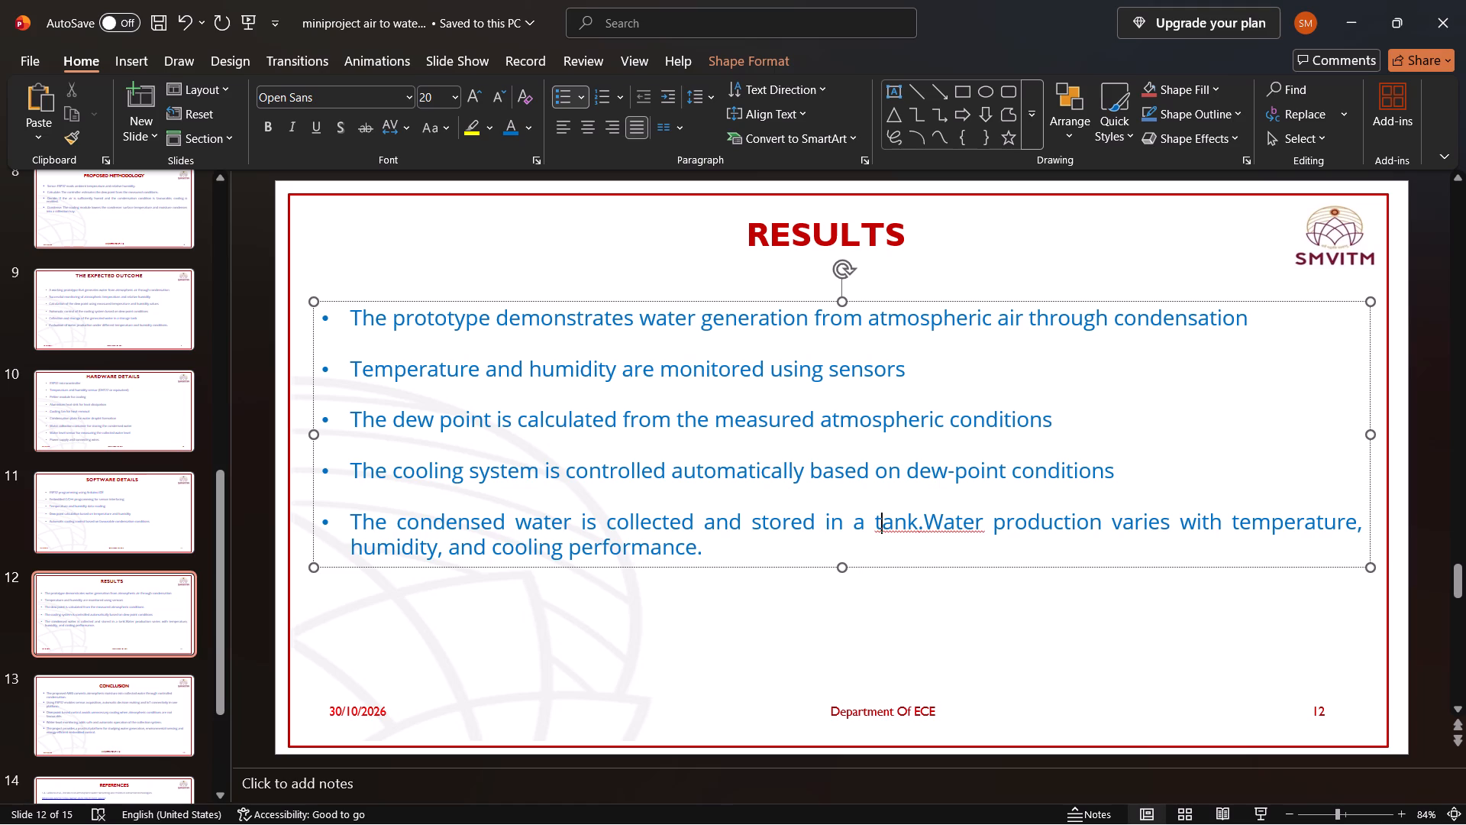
{"action": "key", "text": "Right"}
{"action": "key", "text": "Left"}
{"action": "key", "text": "Left"}
{"action": "key", "text": "Left"}
{"action": "key", "text": "Left"}
{"action": "key", "text": "Left"}
{"action": "key", "text": "BackSpace"}
{"action": "key", "text": "Return"}
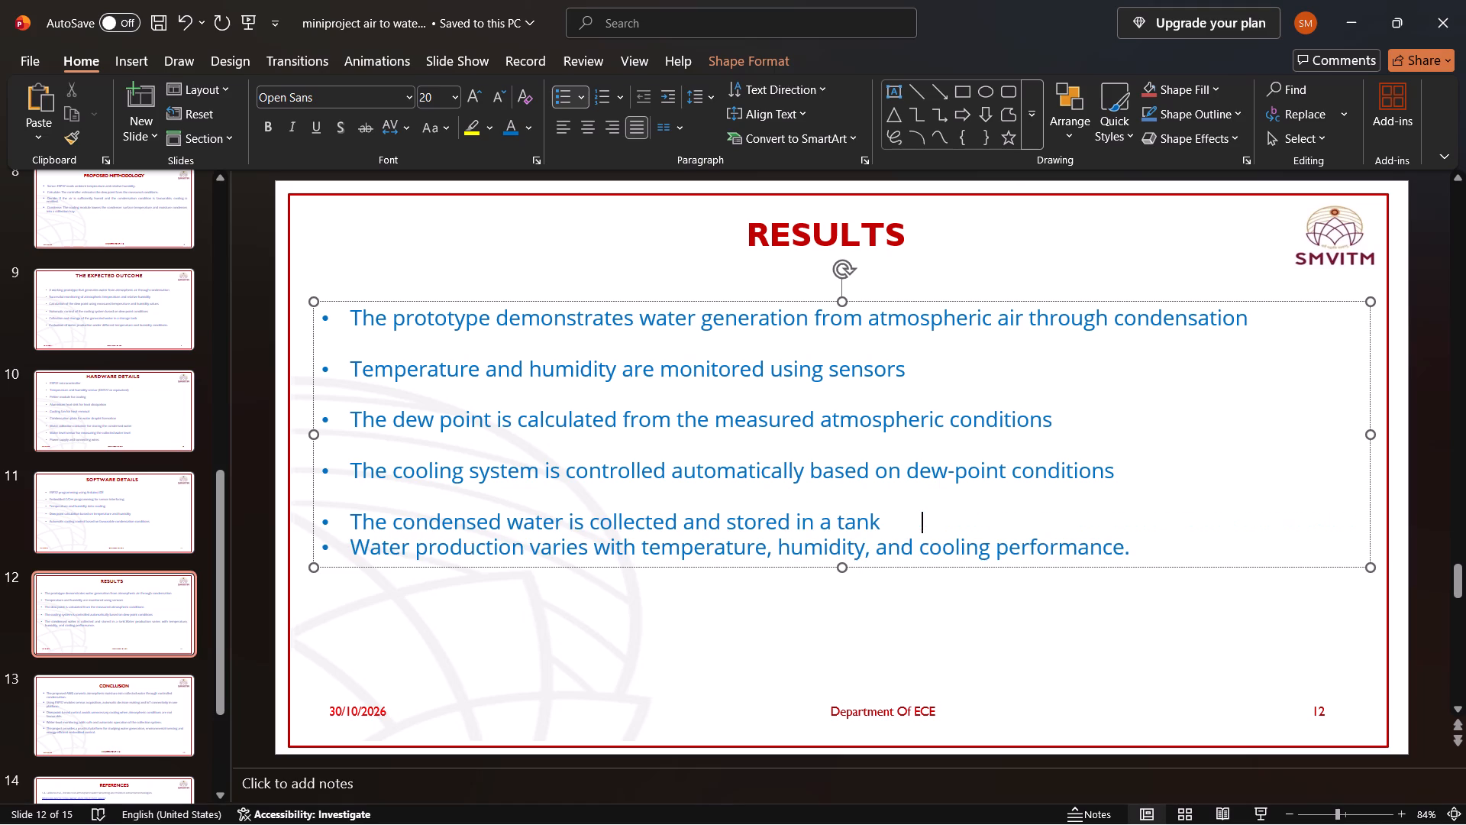
{"action": "key", "text": "Return"}
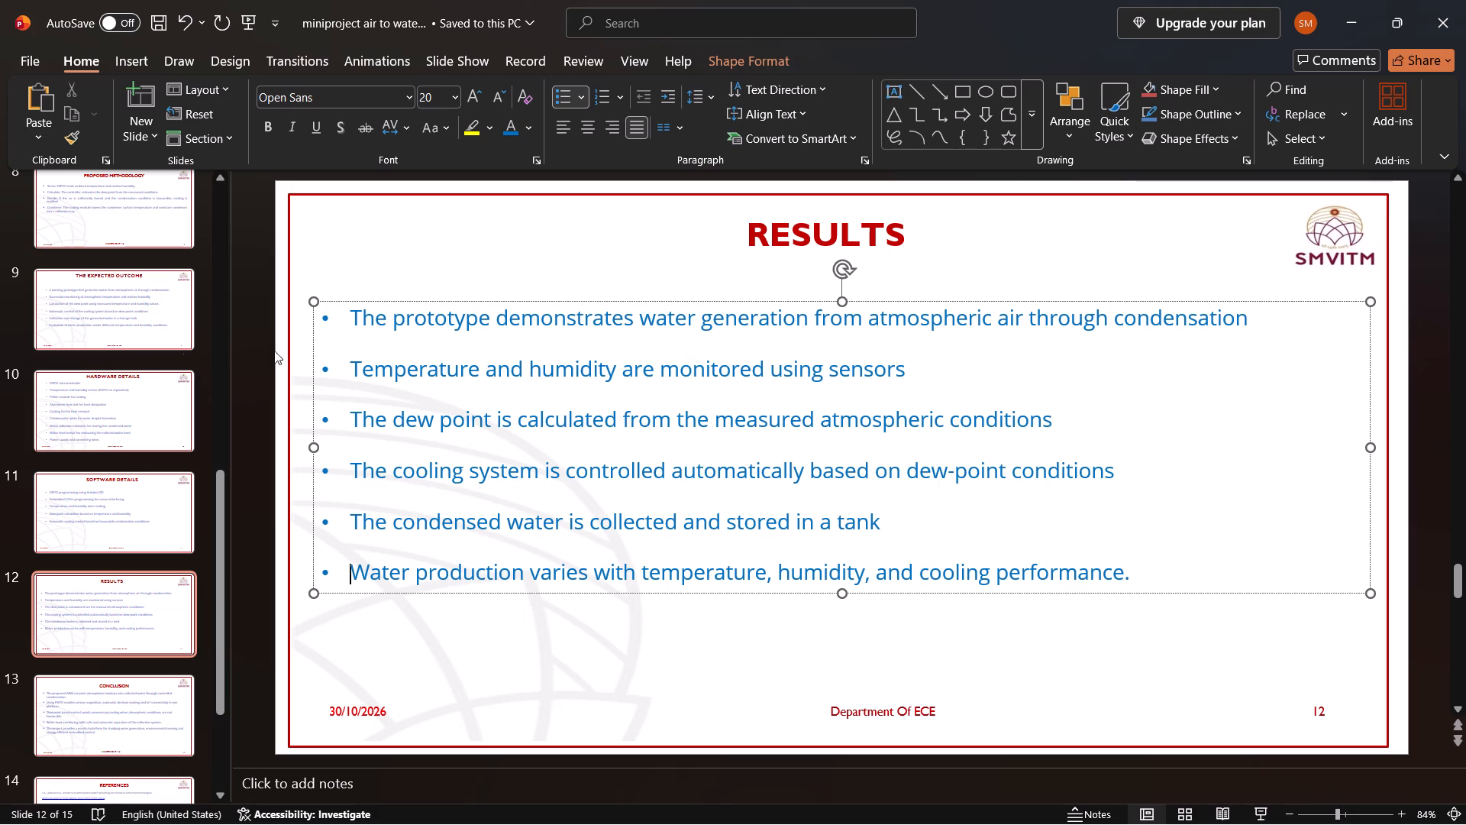
Open the Conclusion slide.
{"action": "left_click", "coordinate": [155, 678]}
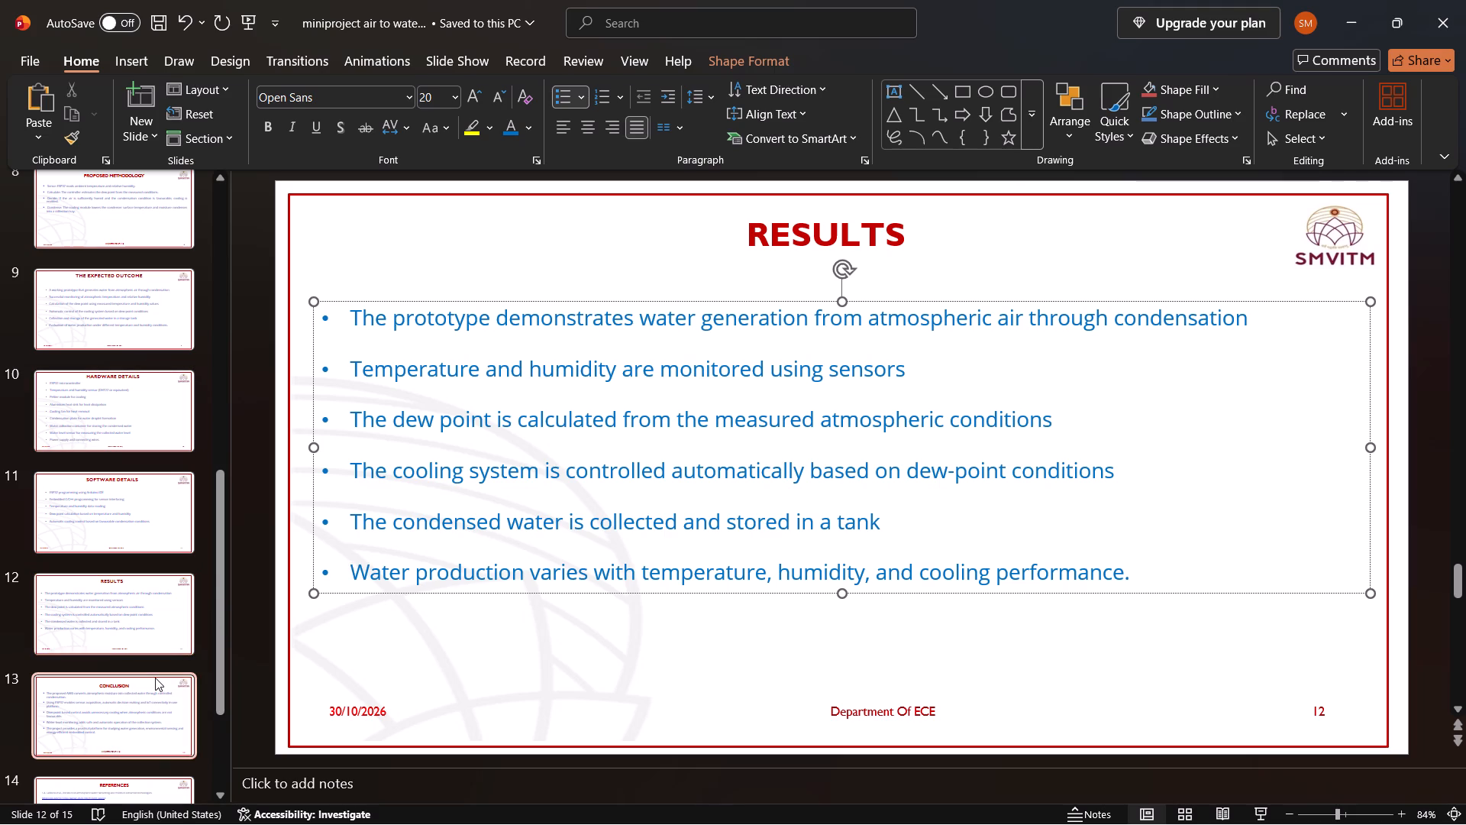
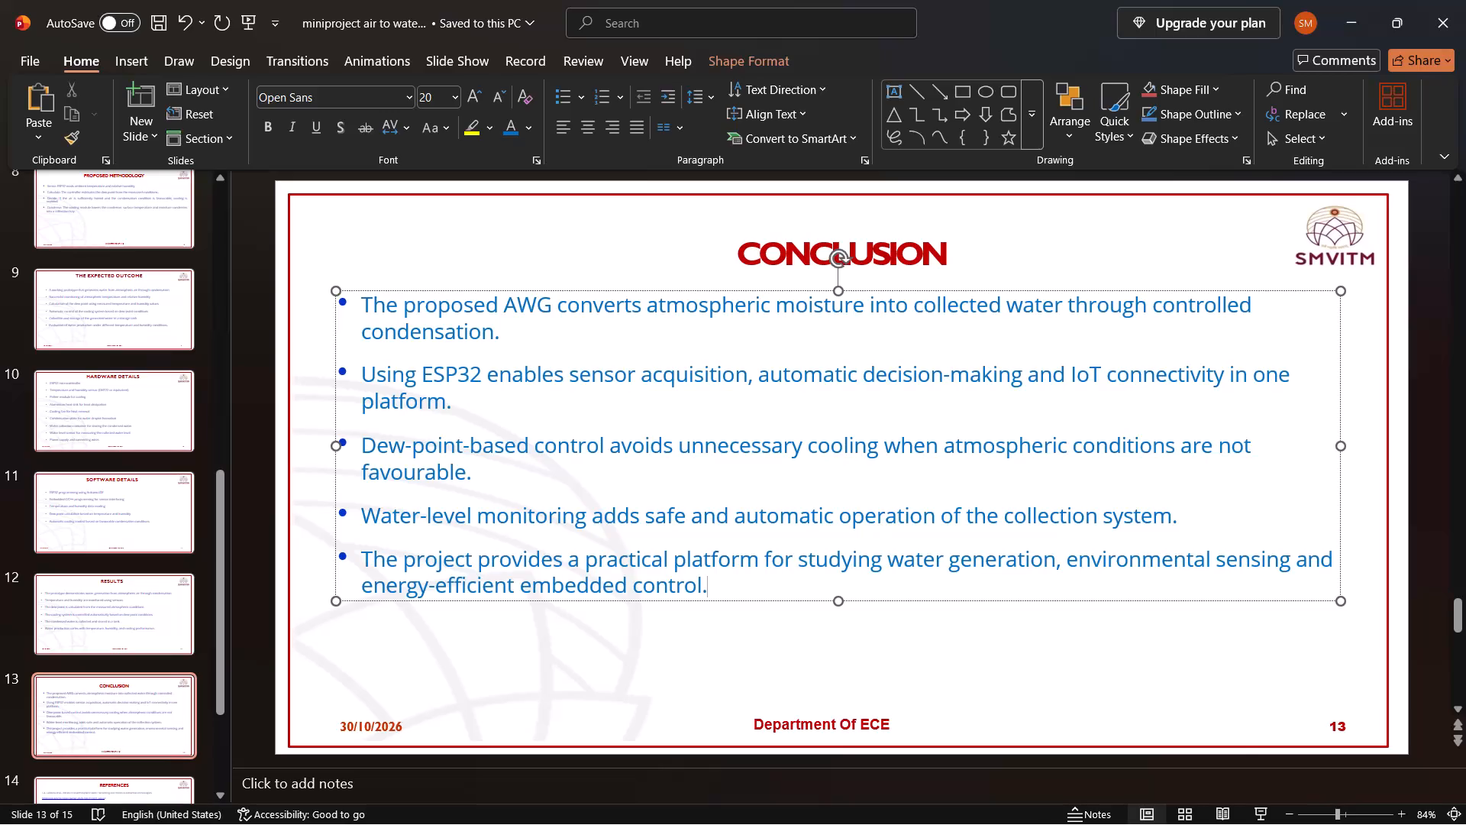
Replace all the Conclusion body text with the copied paragraph beginning "Atmospheric air can be used as a source for water generation".
{"action": "key", "text": "ctrl+a"}
{"action": "key", "text": "Delete"}
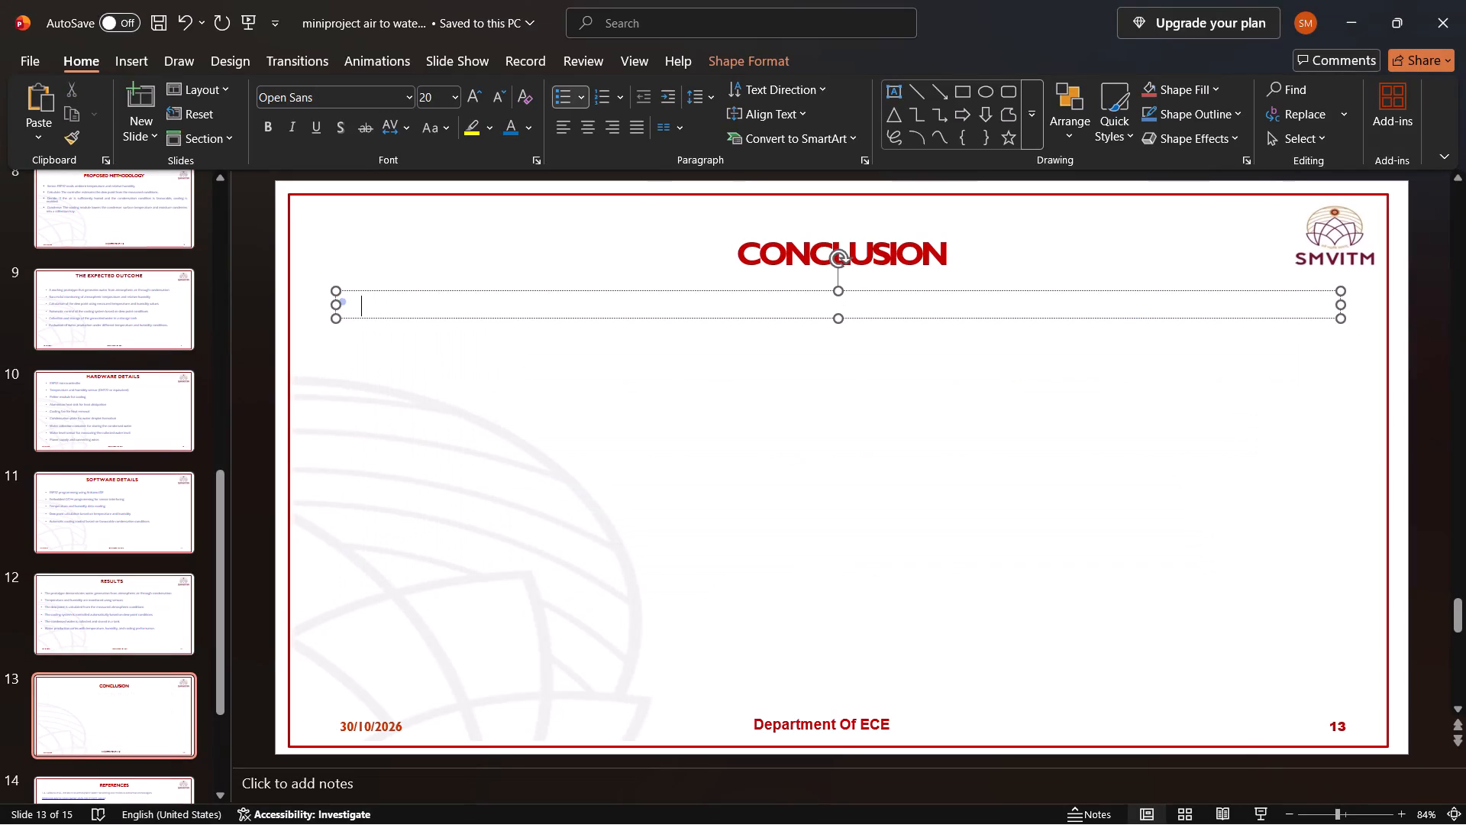
{"action": "key", "text": "ctrl+v"}
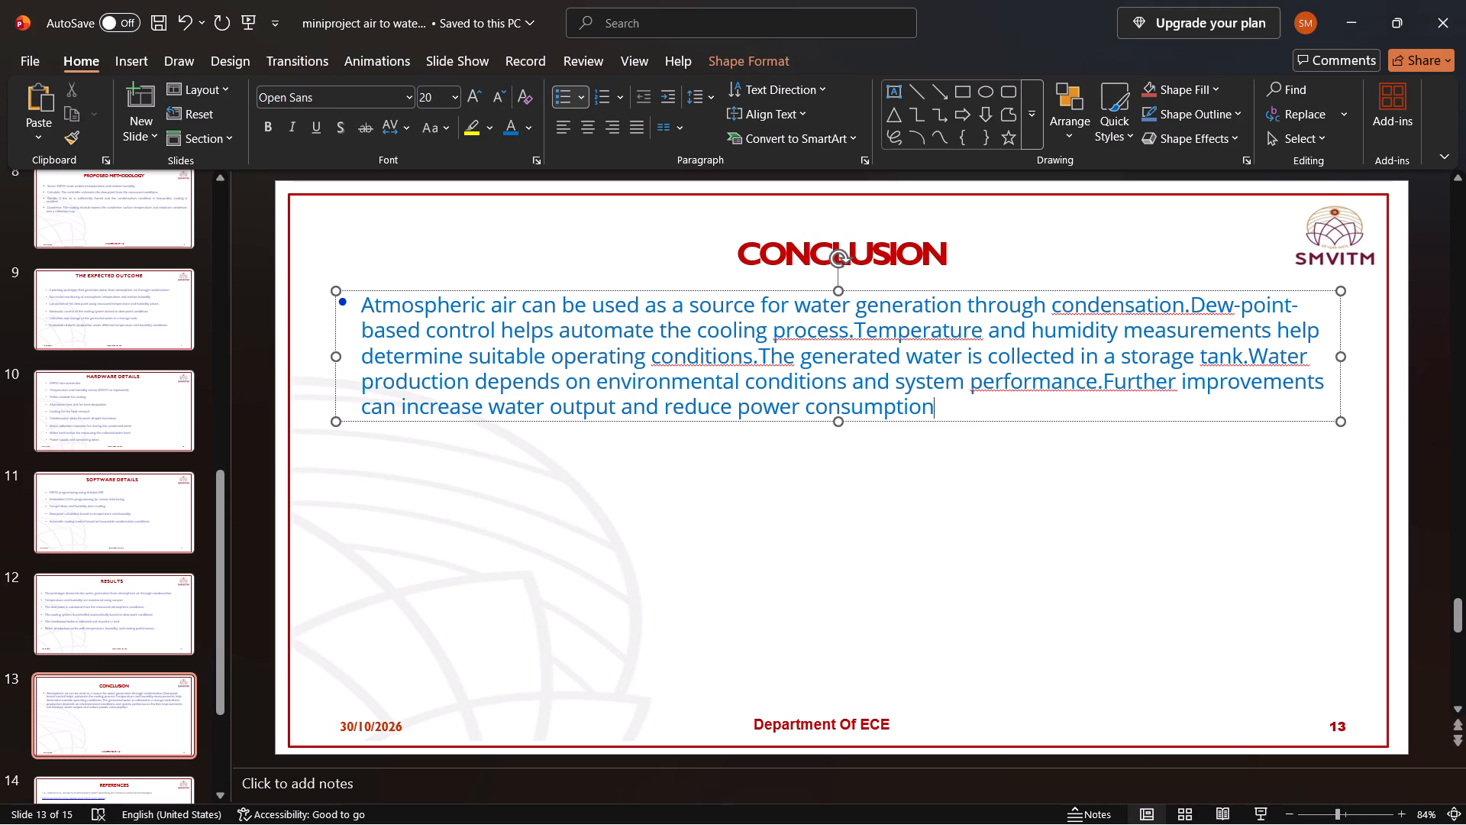
Start a separate bullet at "Dew-point-based control", removing the full stop after "condensation" and leaving a blank line.
{"action": "left_click", "coordinate": [1192, 309]}
{"action": "key", "text": "BackSpace"}
{"action": "key", "text": "Return"}
{"action": "key", "text": "Return"}
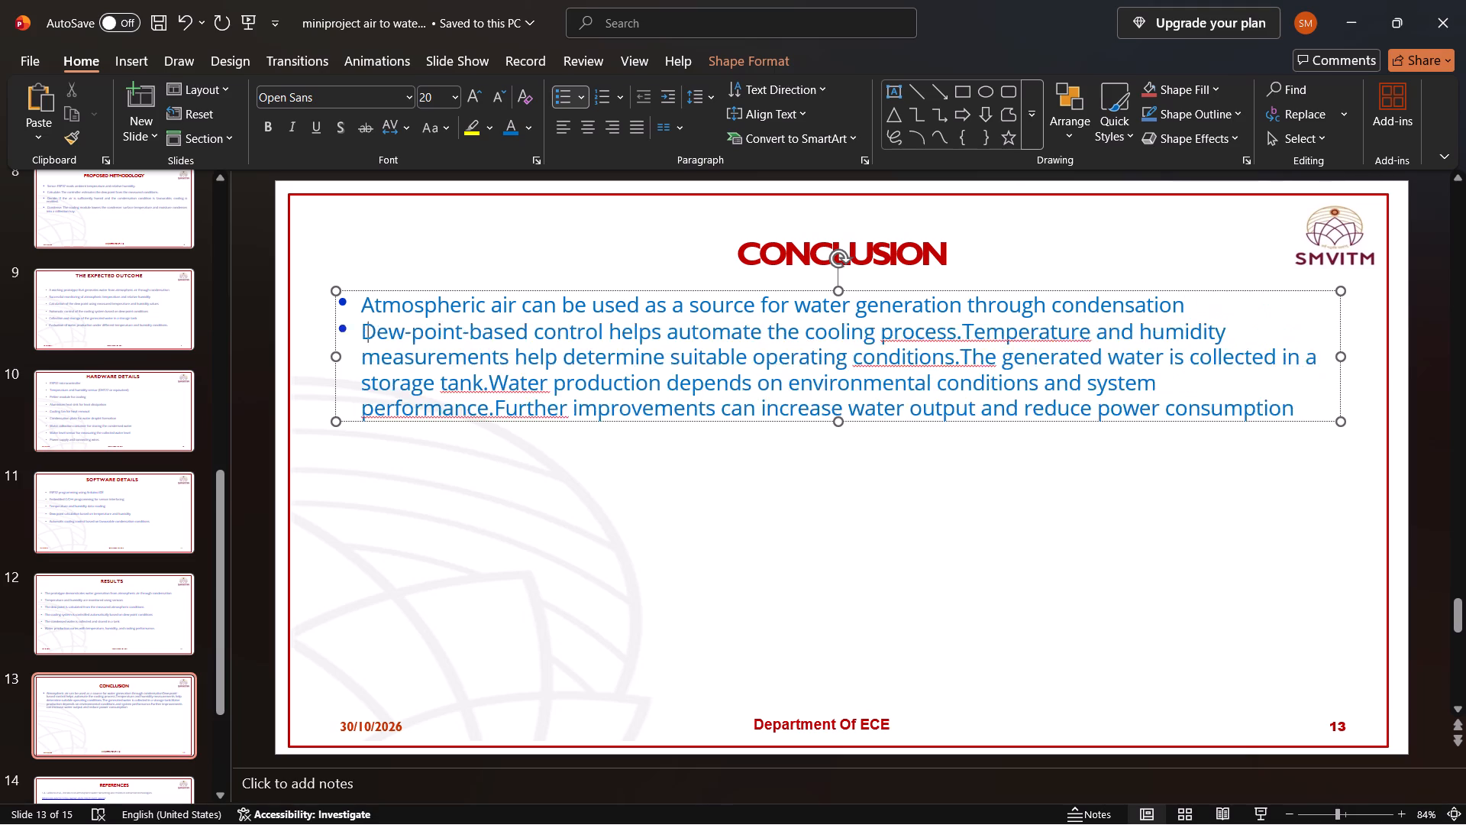
Start a separate bullet at "Temperature and humidity measurements", removing the full stop after "cooling process" and leaving a blank line.
{"action": "key", "text": "Right"}
{"action": "key", "text": "Right"}
{"action": "key", "text": "Right"}
{"action": "key", "text": "Right"}
{"action": "key", "text": "Right"}
{"action": "key", "text": "Right"}
{"action": "key", "text": "Right"}
{"action": "key", "text": "Right"}
{"action": "key", "text": "Right"}
{"action": "key", "text": "Right"}
{"action": "key", "text": "Right"}
{"action": "key", "text": "Right"}
{"action": "key", "text": "Right"}
{"action": "key", "text": "Right"}
{"action": "key", "text": "Right"}
{"action": "key", "text": "Right"}
{"action": "key", "text": "Right"}
{"action": "key", "text": "Right"}
{"action": "key", "text": "Right"}
{"action": "key", "text": "Right"}
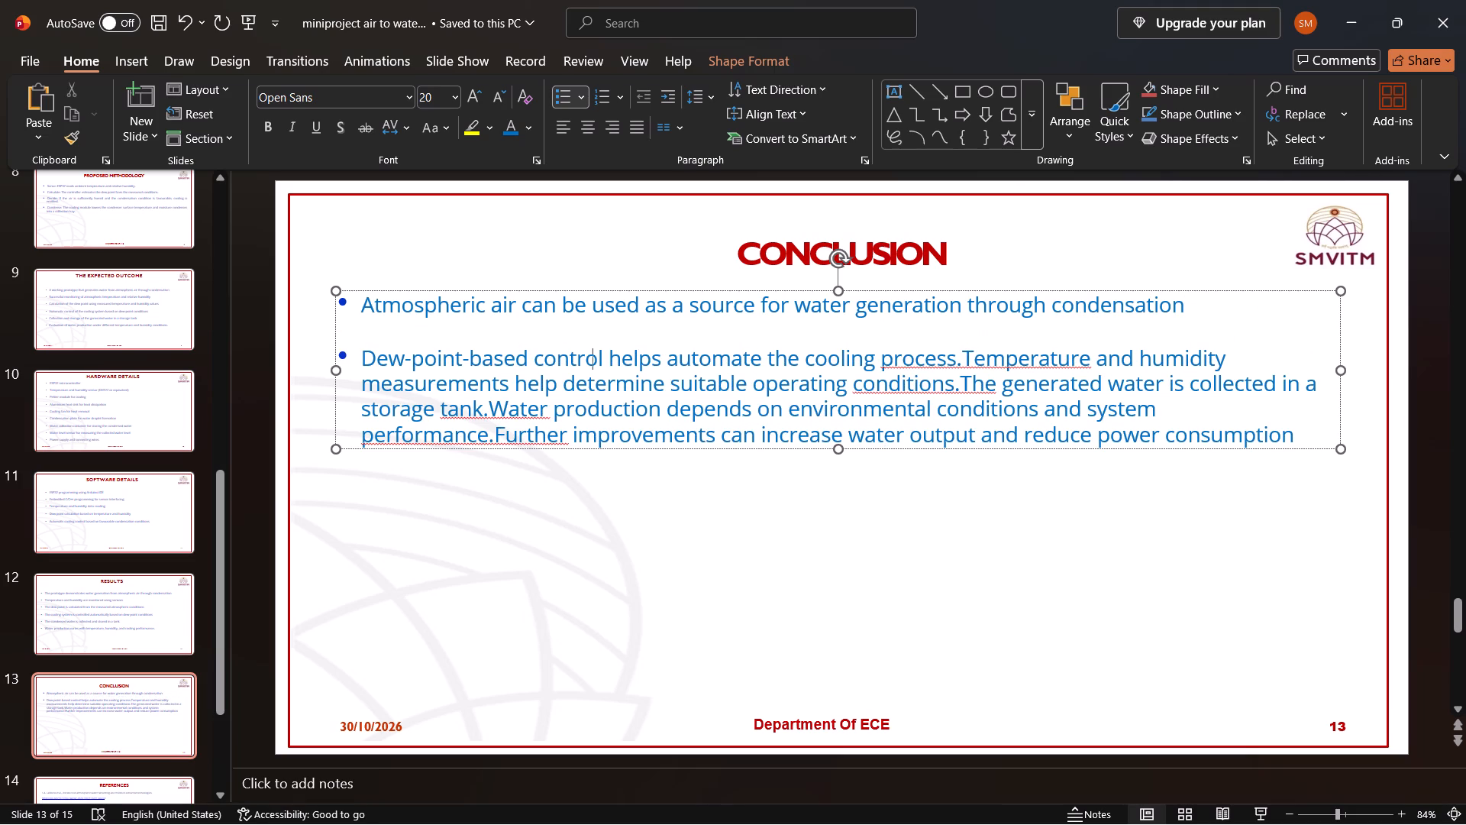
{"action": "key", "text": "Right"}
{"action": "key", "text": "Right"}
{"action": "key", "text": "Right"}
{"action": "key", "text": "Right"}
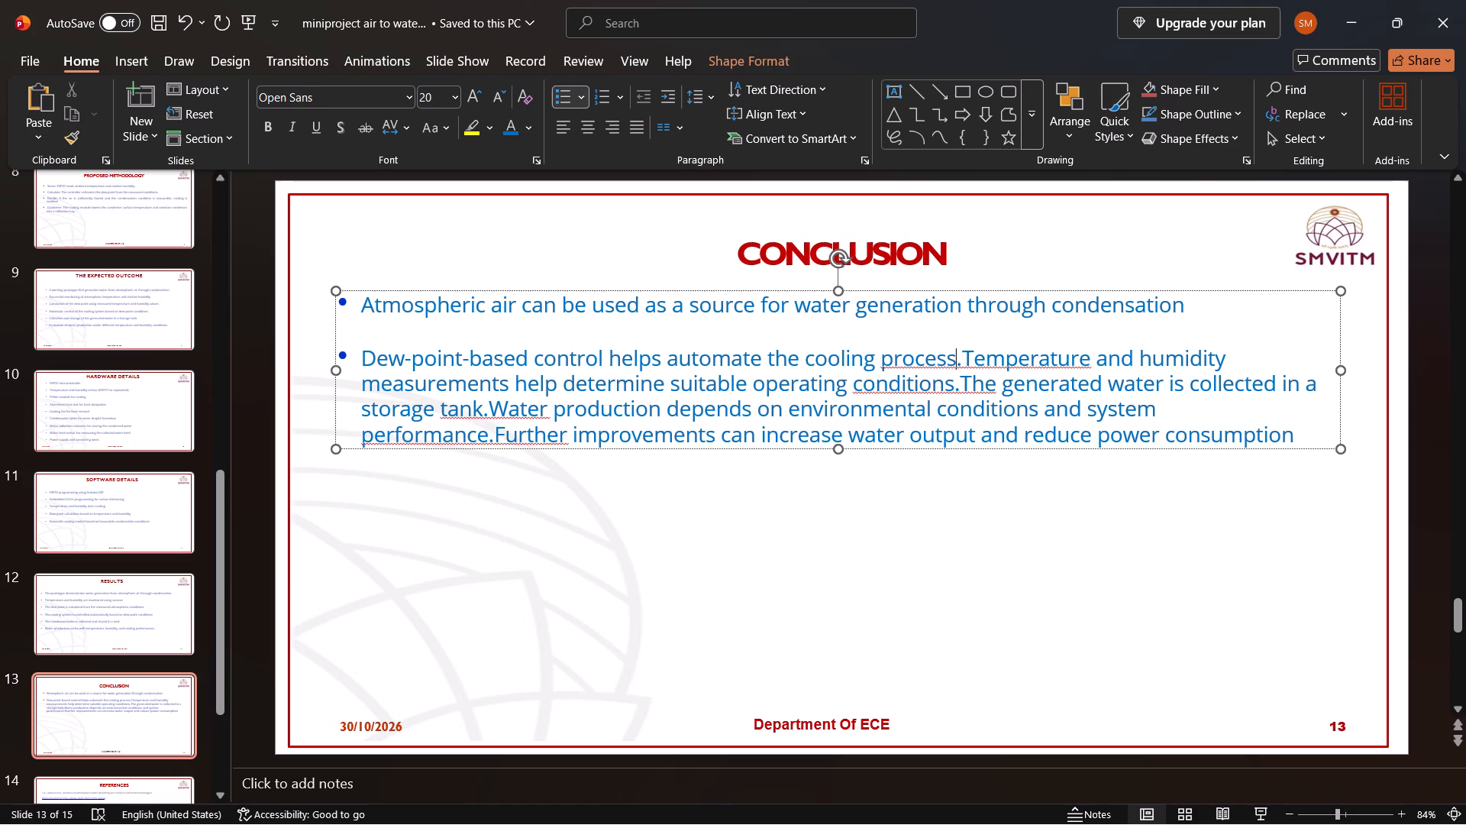
{"action": "key", "text": "BackSpace"}
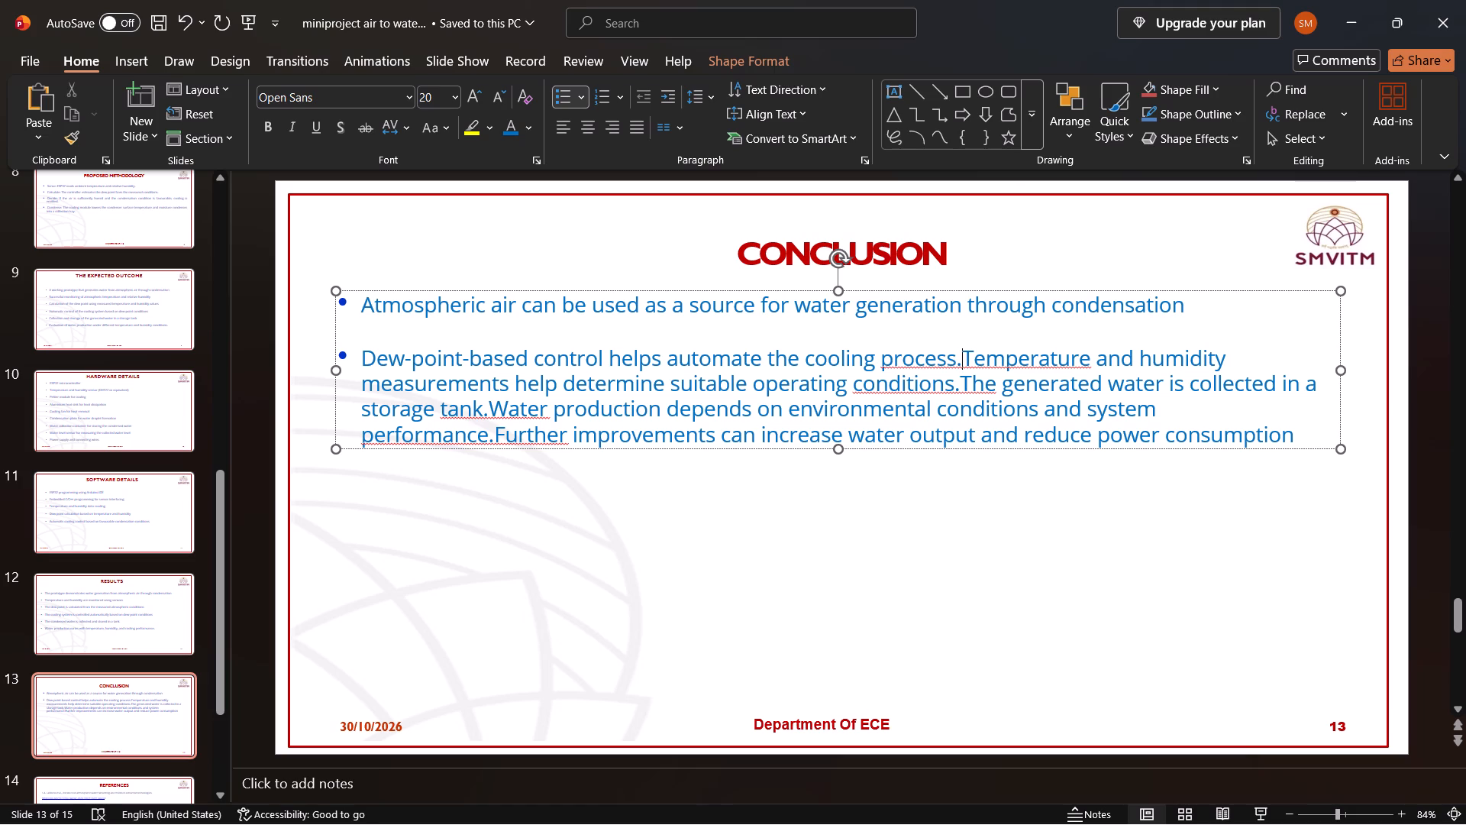
{"action": "key", "text": "Return"}
{"action": "key", "text": "Return"}
Start a separate bullet at "The generated water", removing the full stop after "operating conditions" and leaving a blank line.
{"action": "key", "text": "Right"}
{"action": "key", "text": "Right"}
{"action": "key", "text": "Right"}
{"action": "key", "text": "Right"}
{"action": "key", "text": "Right"}
{"action": "key", "text": "Right"}
{"action": "key", "text": "Right"}
{"action": "key", "text": "Right"}
{"action": "key", "text": "Right"}
{"action": "key", "text": "Right"}
{"action": "key", "text": "Right"}
{"action": "key", "text": "Right"}
{"action": "key", "text": "Right"}
{"action": "key", "text": "Right"}
{"action": "key", "text": "Right"}
{"action": "key", "text": "Right"}
{"action": "key", "text": "Right"}
{"action": "key", "text": "Right"}
{"action": "key", "text": "Right"}
{"action": "key", "text": "Right"}
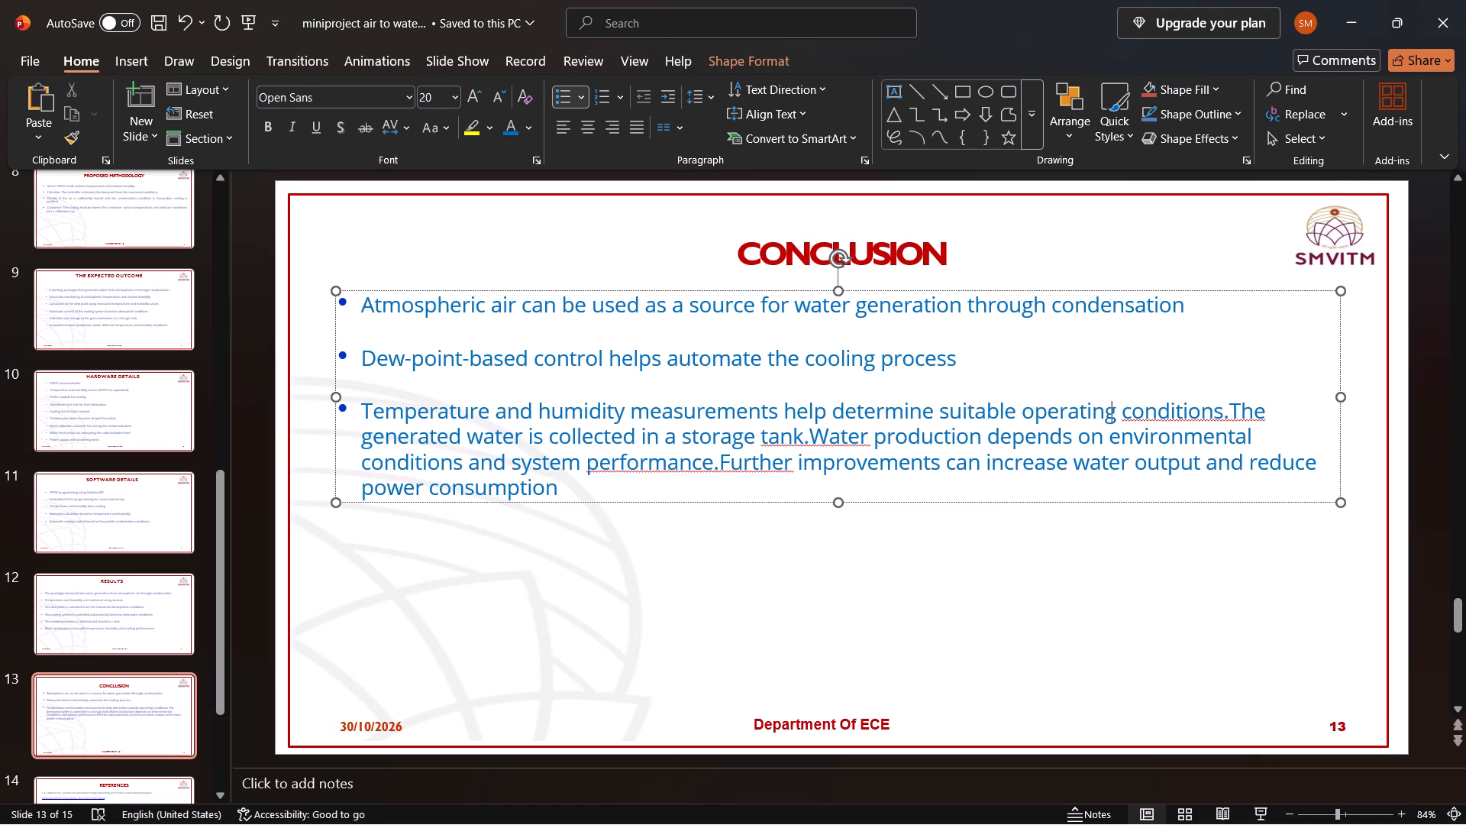
{"action": "key", "text": "Right"}
{"action": "key", "text": "BackSpace"}
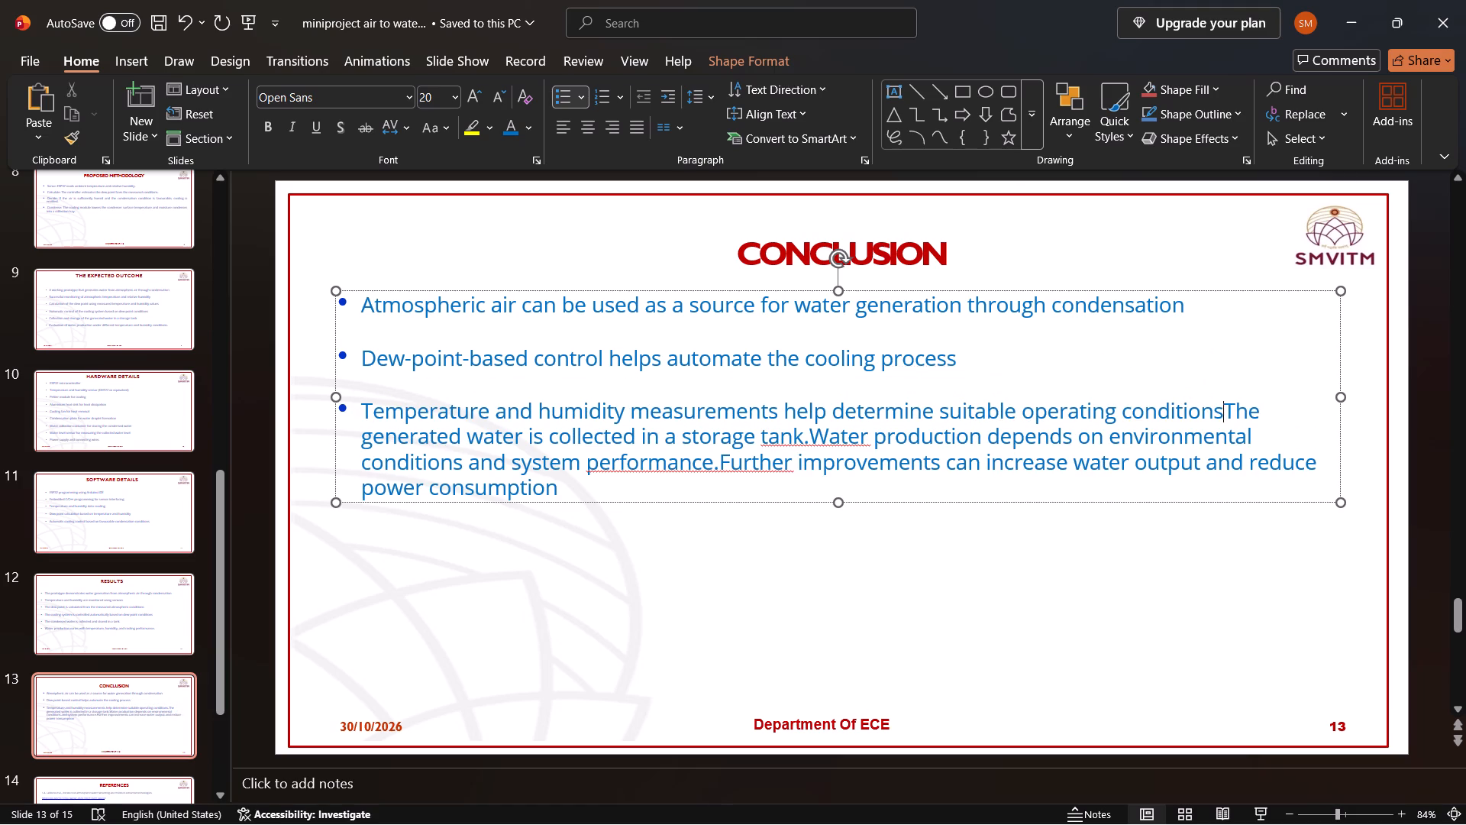
{"action": "key", "text": "Return"}
{"action": "key", "text": "Return"}
Start a separate bullet at "Water production depends", removing the full stop after "storage tank" and leaving a blank line.
{"action": "key", "text": "Right"}
{"action": "key", "text": "Right"}
{"action": "key", "text": "Right"}
{"action": "key", "text": "Right"}
{"action": "key", "text": "Right"}
{"action": "key", "text": "Right"}
{"action": "key", "text": "Right"}
{"action": "key", "text": "Right"}
{"action": "key", "text": "Right"}
{"action": "key", "text": "Right"}
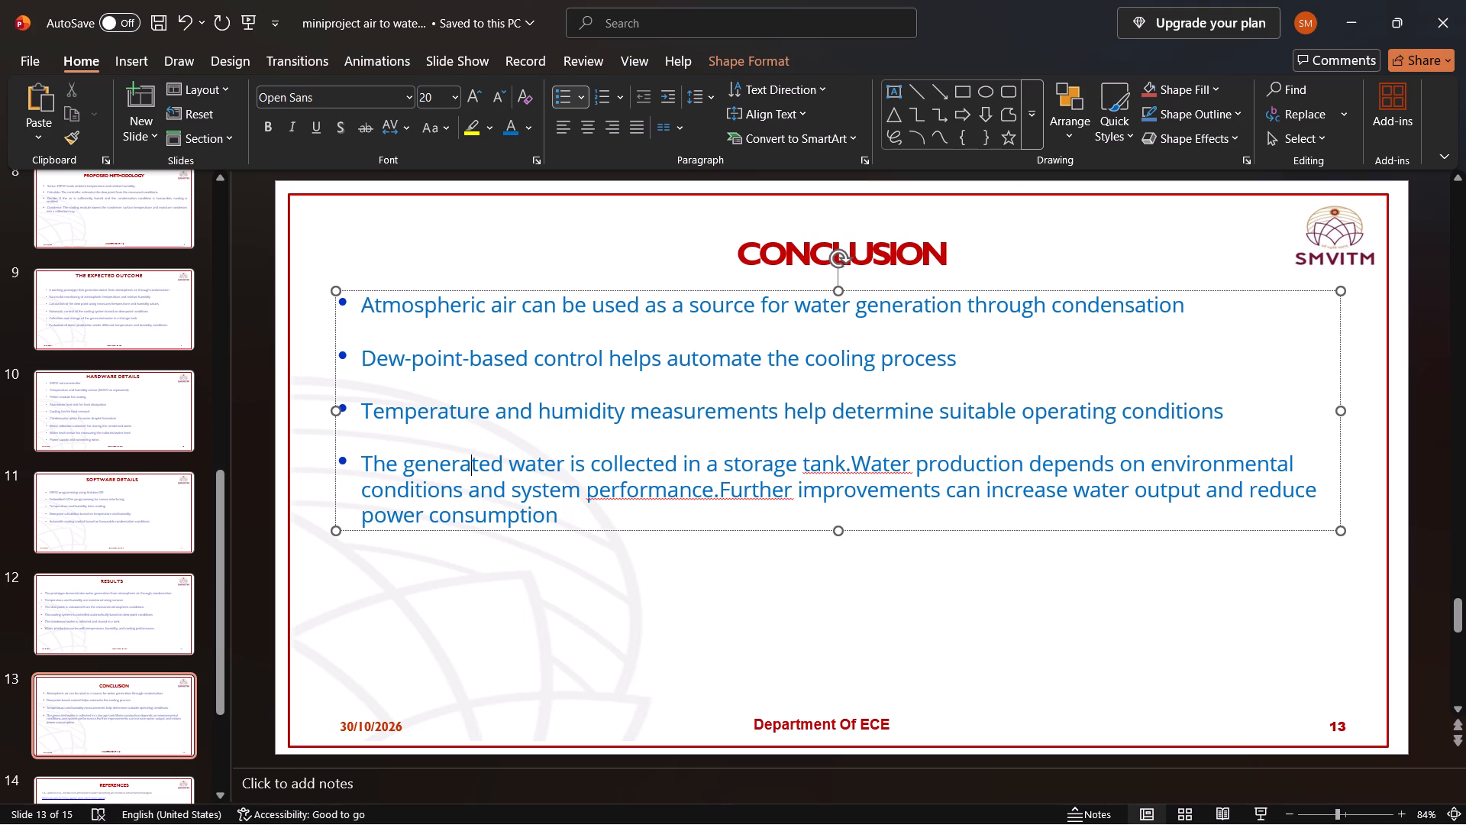
{"action": "key", "text": "Right"}
{"action": "key", "text": "Right"}
{"action": "key", "text": "Right"}
{"action": "key", "text": "Right"}
{"action": "key", "text": "Right"}
{"action": "key", "text": "Right"}
{"action": "key", "text": "Right"}
{"action": "key", "text": "Right"}
{"action": "key", "text": "Right"}
{"action": "key", "text": "Right"}
{"action": "key", "text": "Right"}
{"action": "key", "text": "Right"}
{"action": "key", "text": "Right"}
{"action": "key", "text": "Right"}
{"action": "key", "text": "Right"}
{"action": "key", "text": "Right"}
{"action": "key", "text": "Right"}
{"action": "key", "text": "Right"}
{"action": "key", "text": "Right"}
{"action": "key", "text": "Right"}
{"action": "key", "text": "Right"}
{"action": "key", "text": "Right"}
{"action": "key", "text": "BackSpace"}
{"action": "key", "text": "Return"}
{"action": "key", "text": "Return"}
Start a separate bullet at "Further improvements", removing the full stop after "system performance" and leaving a blank line.
{"action": "key", "text": "Right"}
{"action": "key", "text": "Right"}
{"action": "key", "text": "Right"}
{"action": "key", "text": "Right"}
{"action": "key", "text": "Right"}
{"action": "key", "text": "Right"}
{"action": "key", "text": "Right"}
{"action": "key", "text": "Right"}
{"action": "key", "text": "Right"}
{"action": "key", "text": "Right"}
{"action": "key", "text": "Right"}
{"action": "key", "text": "Right"}
{"action": "key", "text": "Right"}
{"action": "key", "text": "Right"}
{"action": "key", "text": "Right"}
{"action": "key", "text": "Right"}
{"action": "key", "text": "Right"}
{"action": "key", "text": "Right"}
{"action": "key", "text": "Right"}
{"action": "key", "text": "Right"}
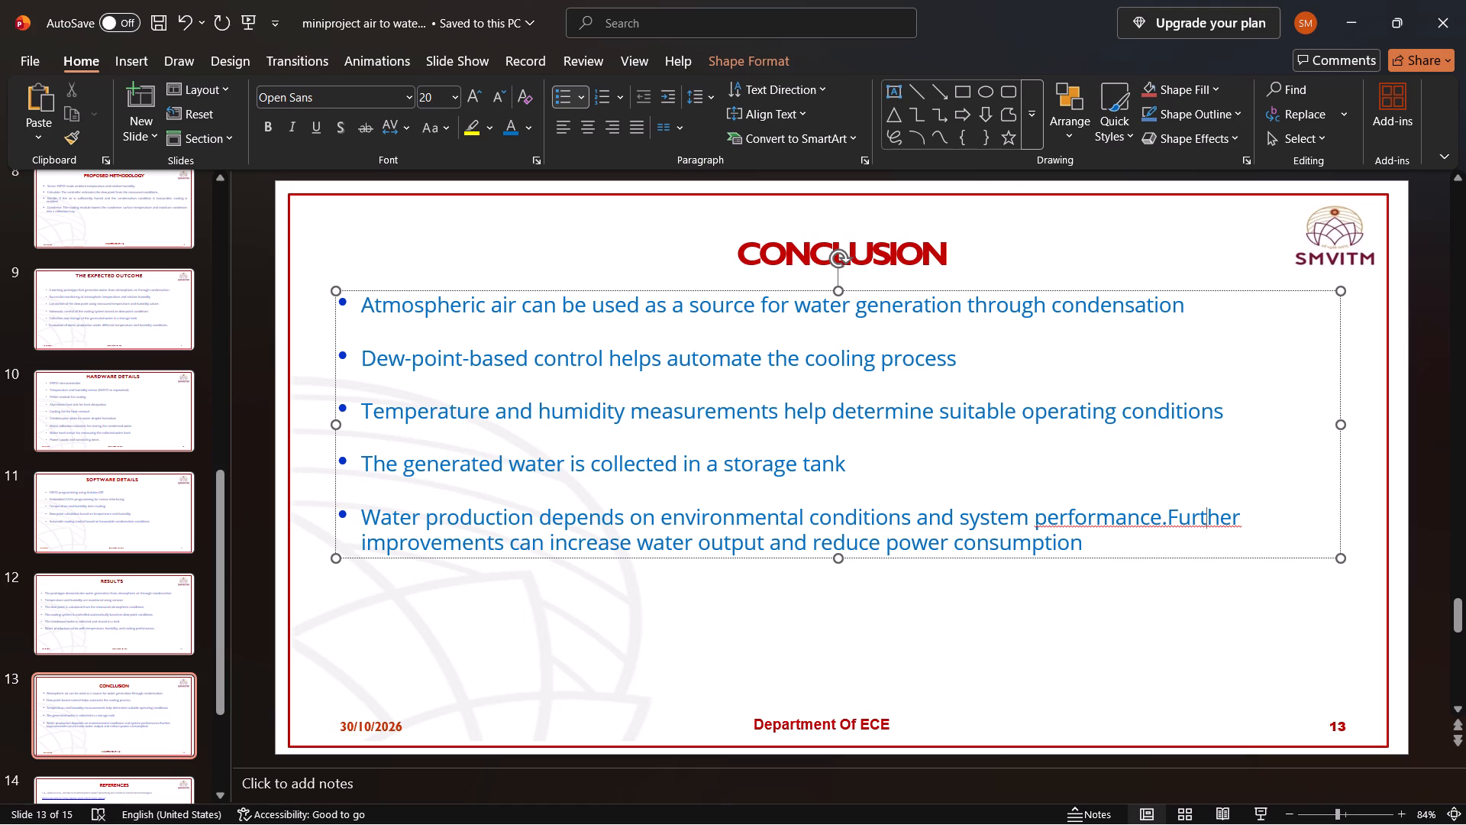
{"action": "key", "text": "Left"}
{"action": "key", "text": "Left"}
{"action": "key", "text": "Left"}
{"action": "key", "text": "Left"}
{"action": "key", "text": "BackSpace"}
{"action": "key", "text": "Return"}
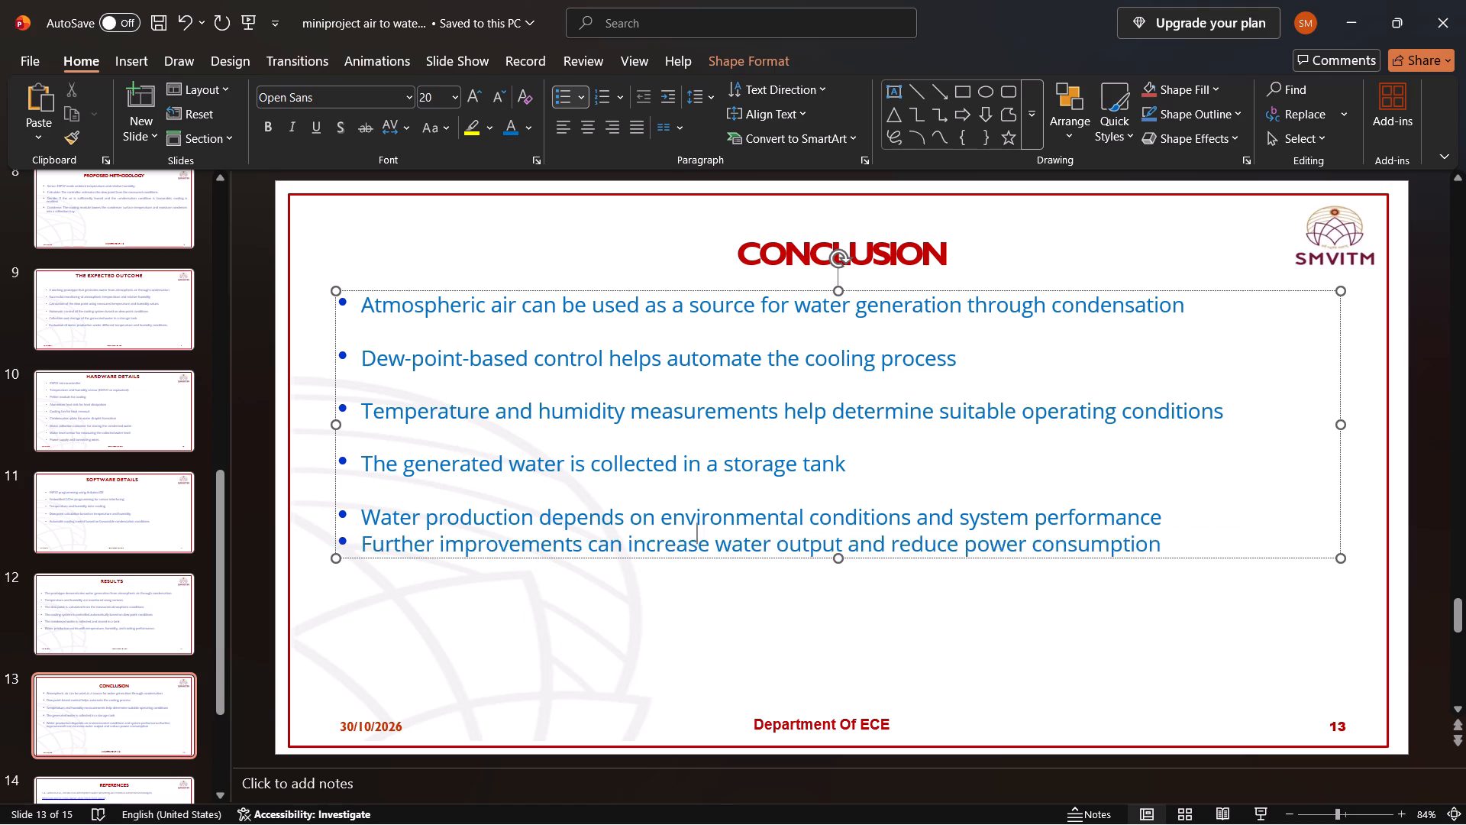
{"action": "key", "text": "Return"}
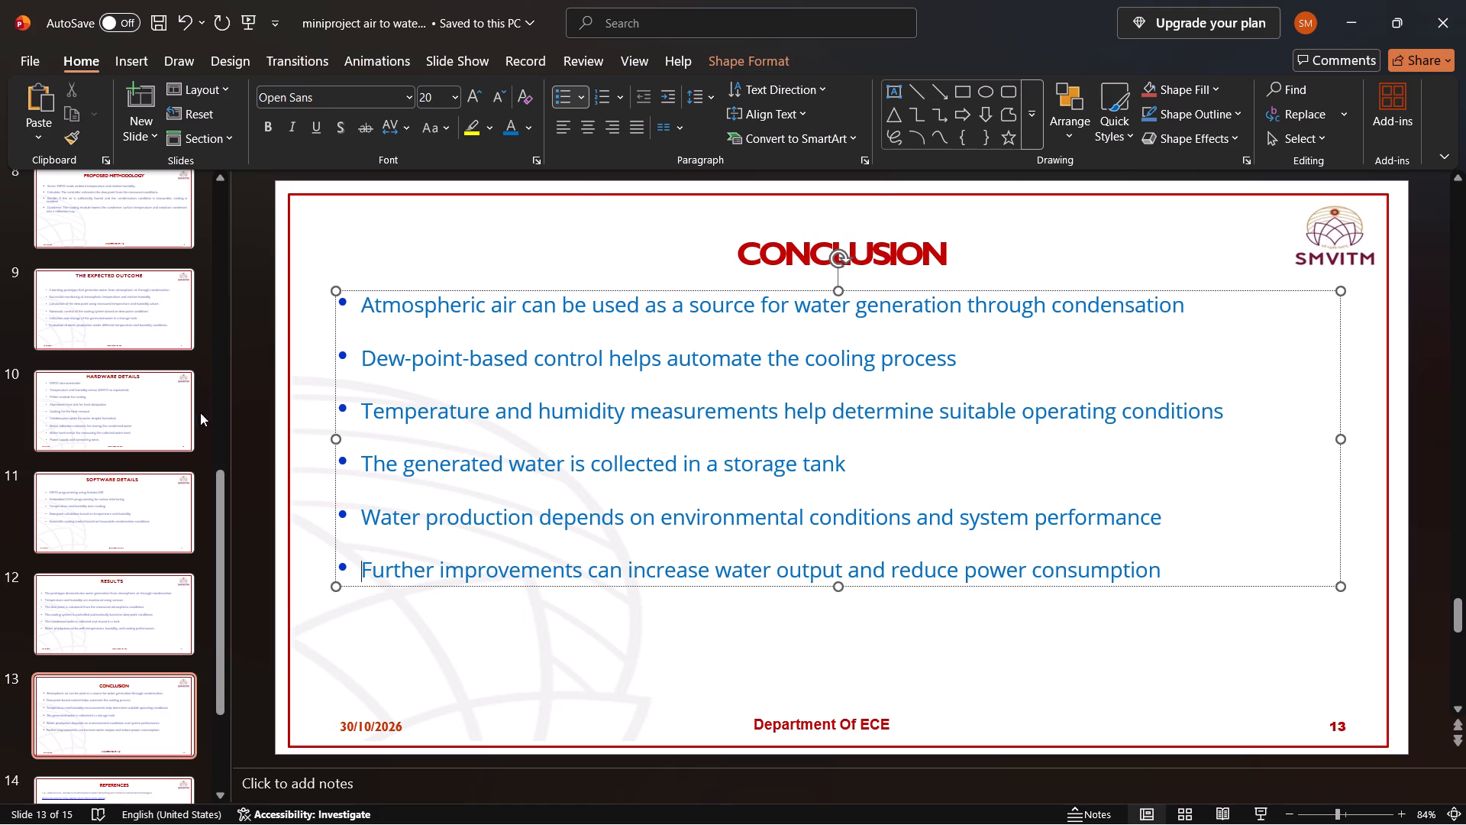
Save the presentation.
{"action": "key", "text": "ctrl+s"}
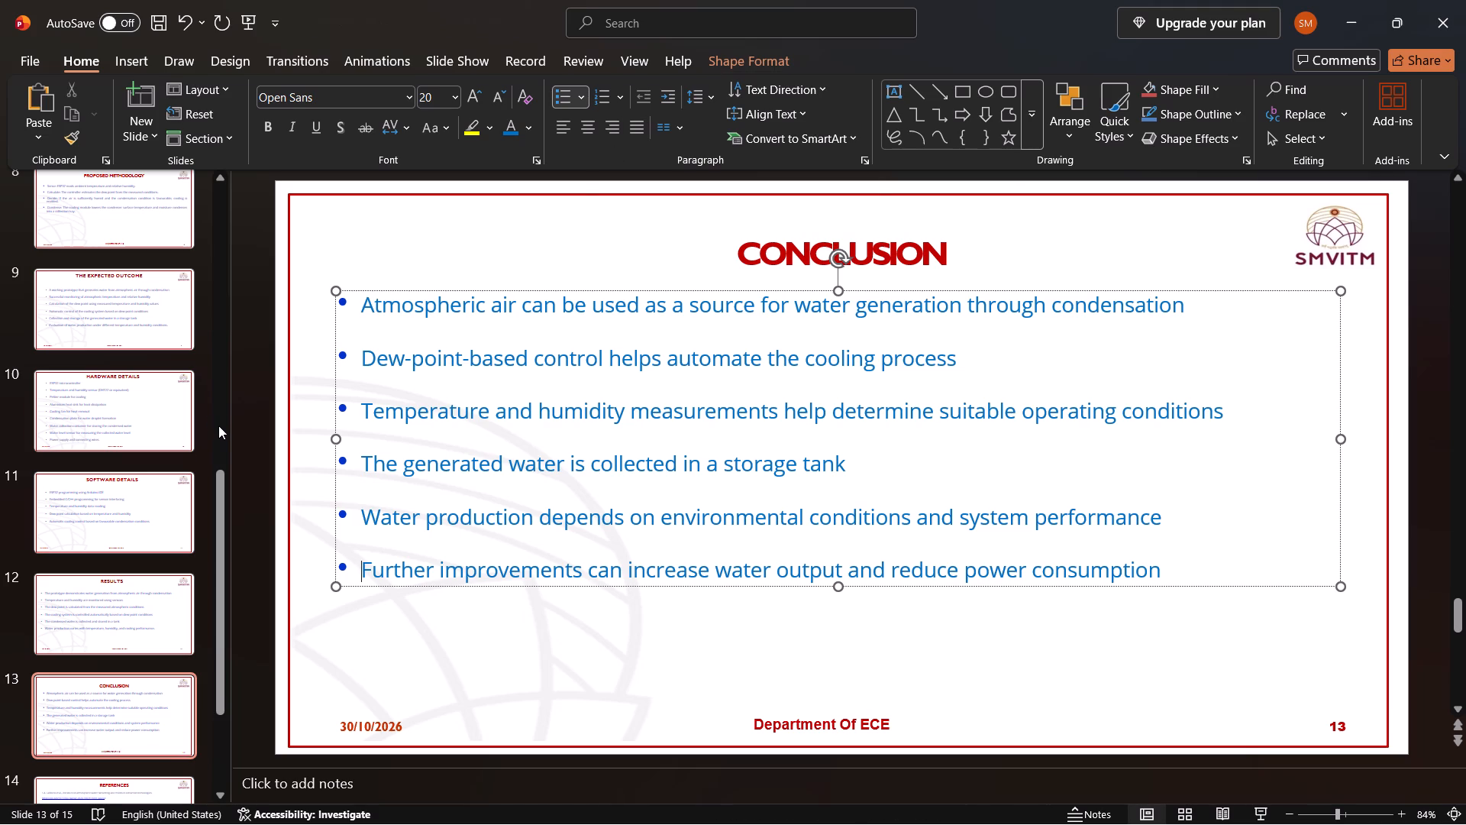
{"action": "key", "text": "ctrl+s"}
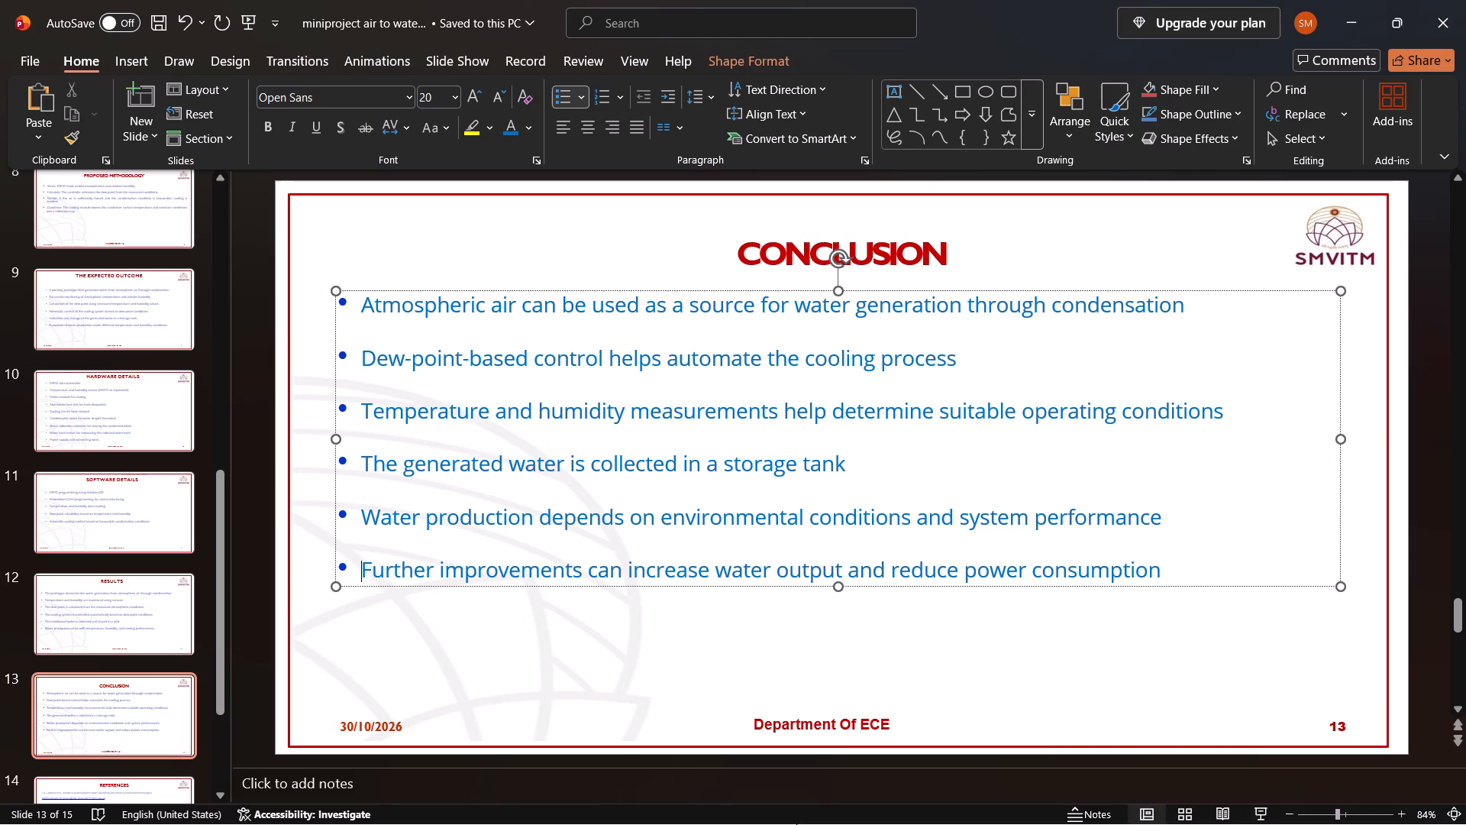
Switch to File Explorer and copy the presentation file "miniproject air to water 2b" from the recent files.
{"action": "left_click", "coordinate": [831, 812]}
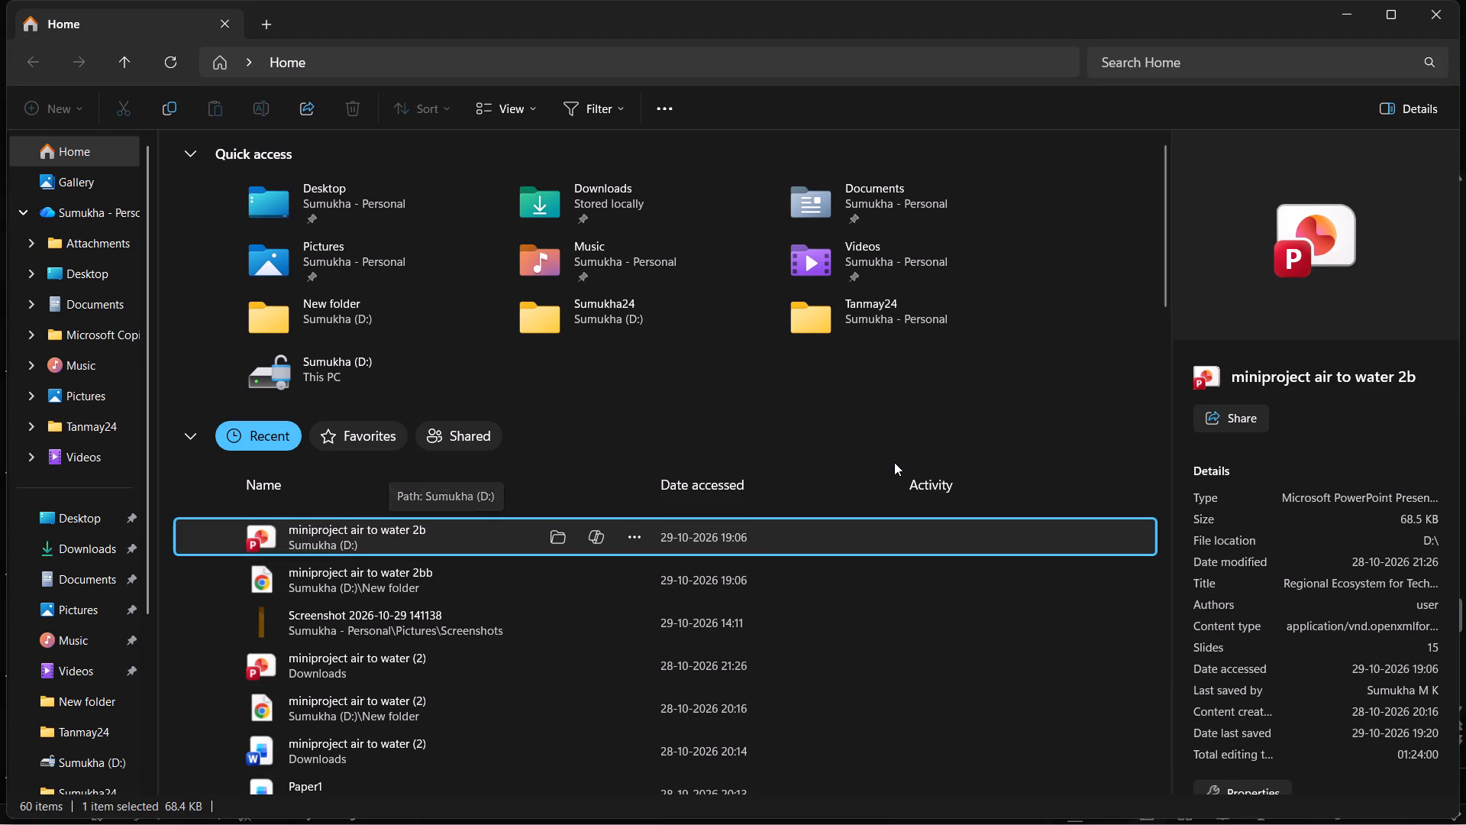
{"action": "right_click", "coordinate": [652, 523]}
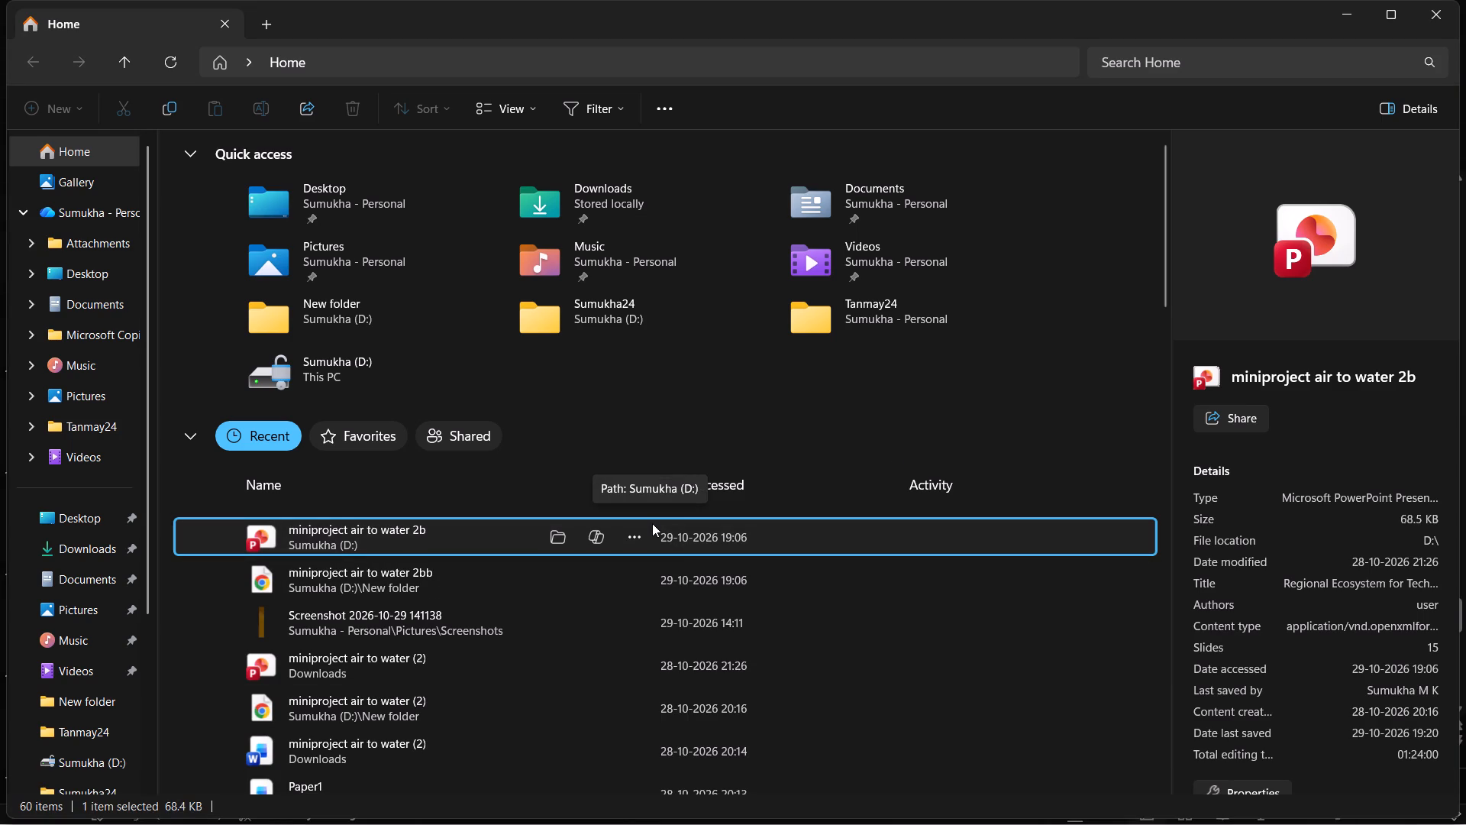
{"action": "left_click", "coordinate": [682, 100]}
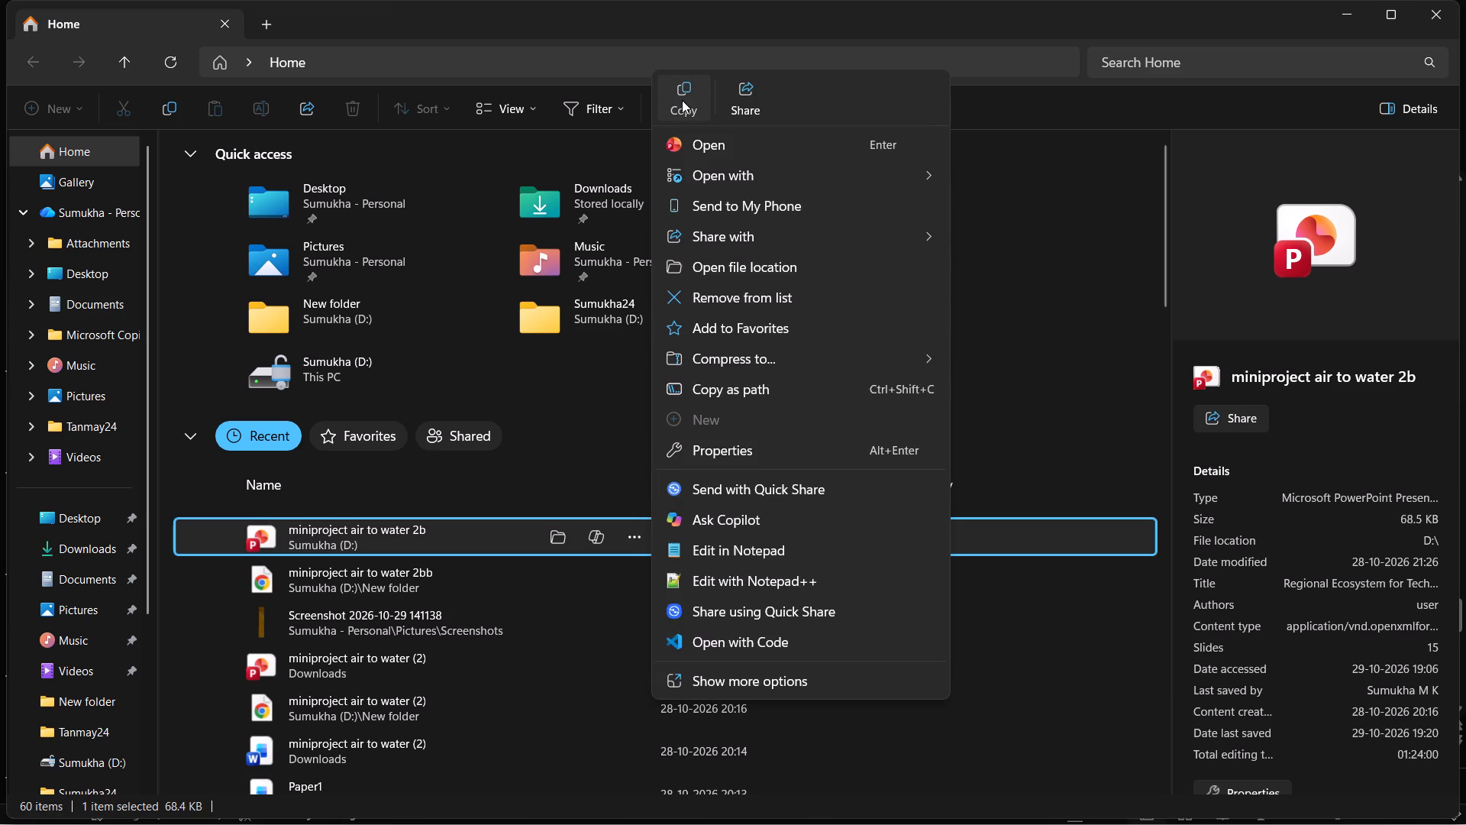
Switch to WhatsApp with the presentation file copied.
{"action": "key", "text": "alt+Tab"}
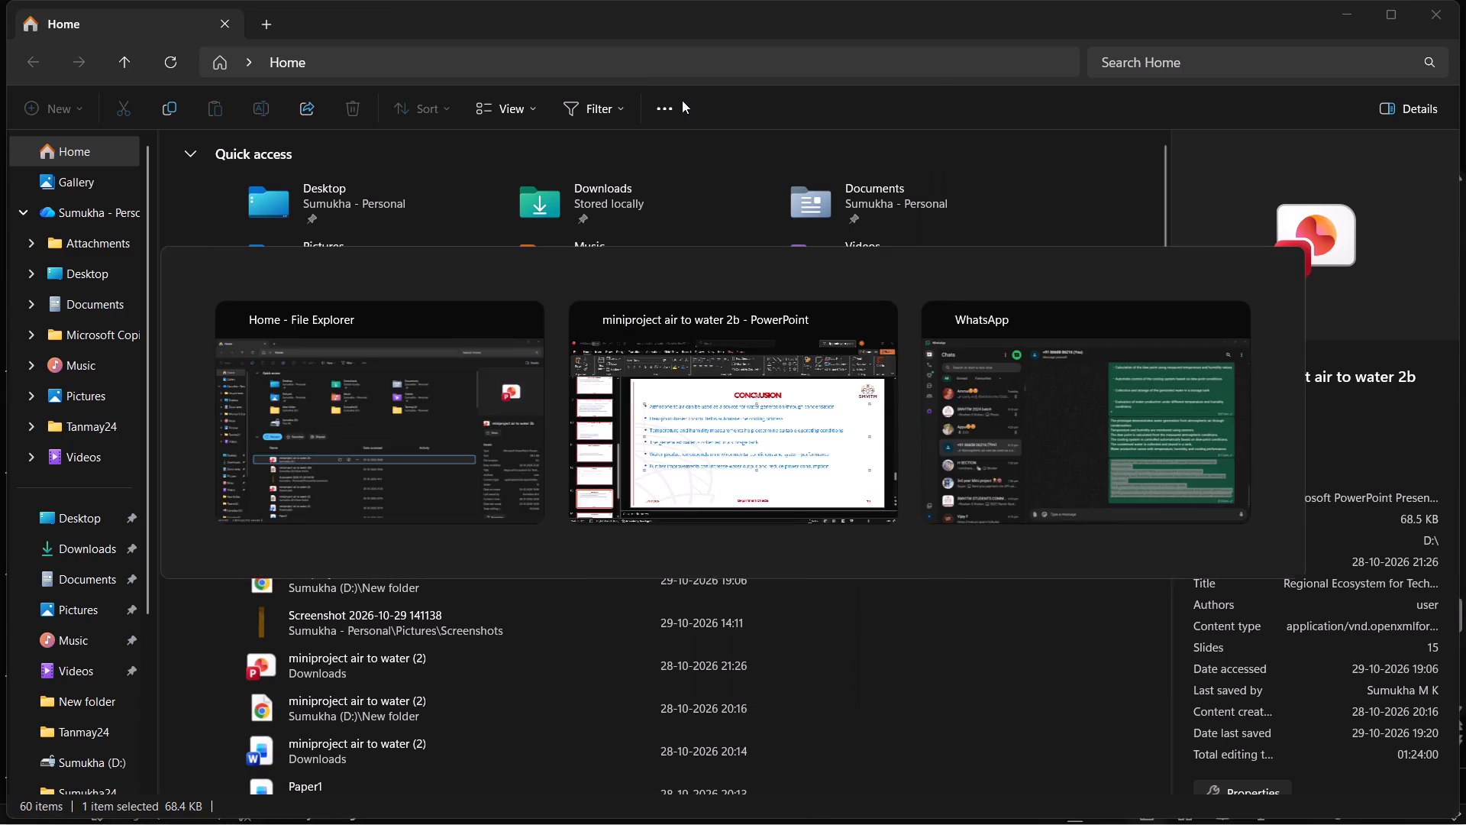
{"action": "key", "text": "alt+Tab"}
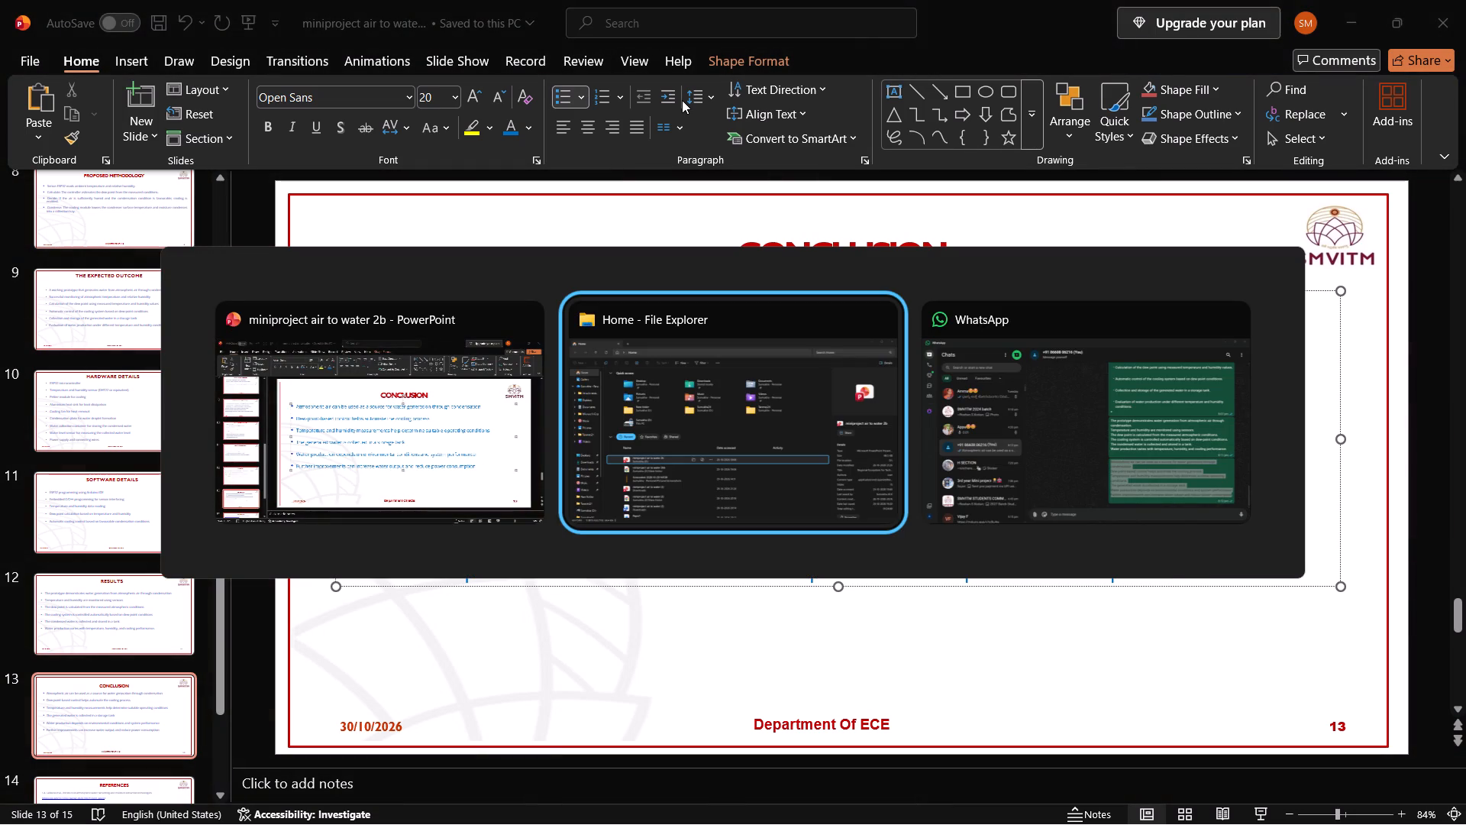
{"action": "key", "text": "alt+Right"}
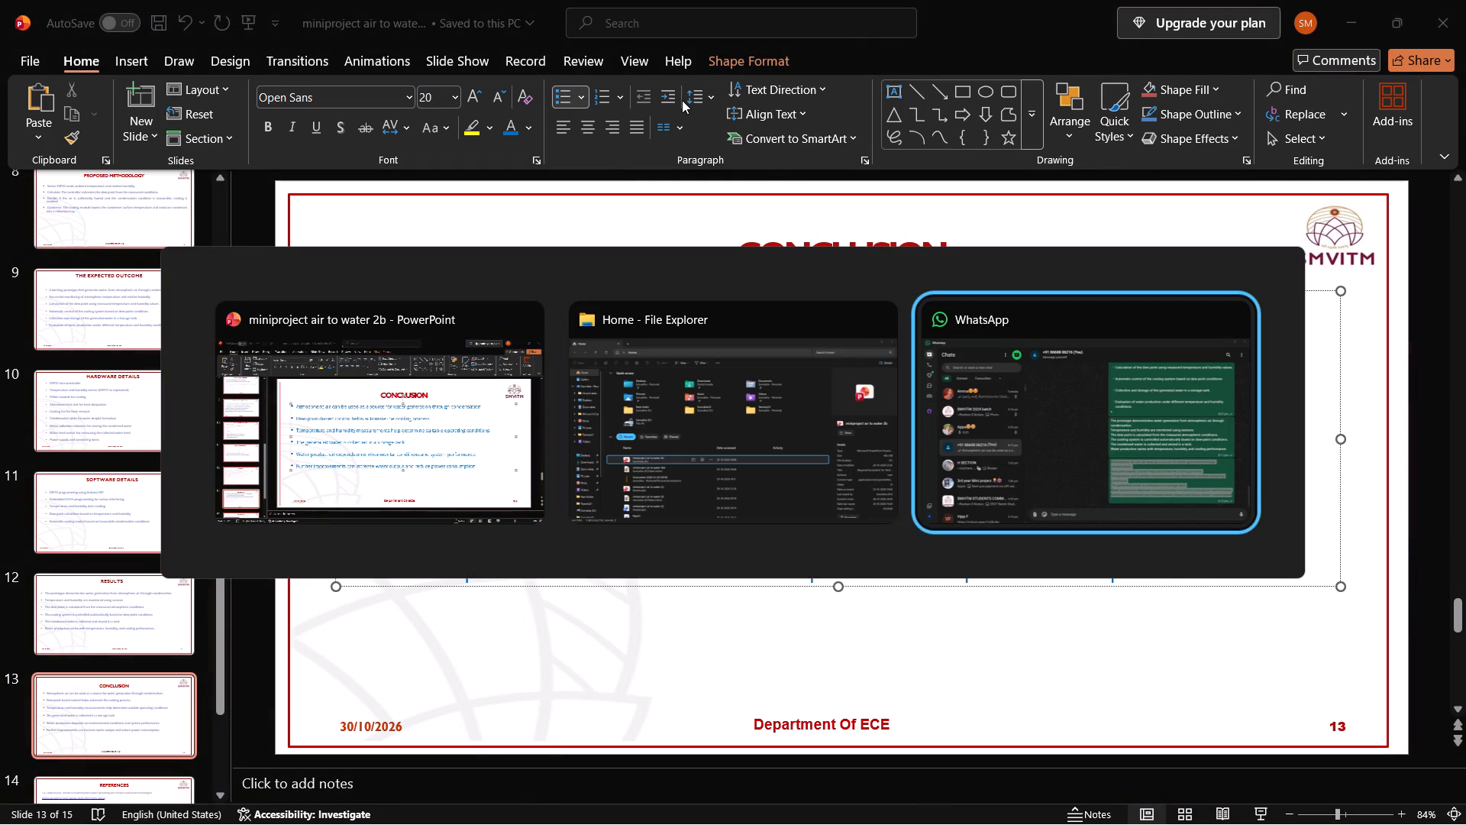
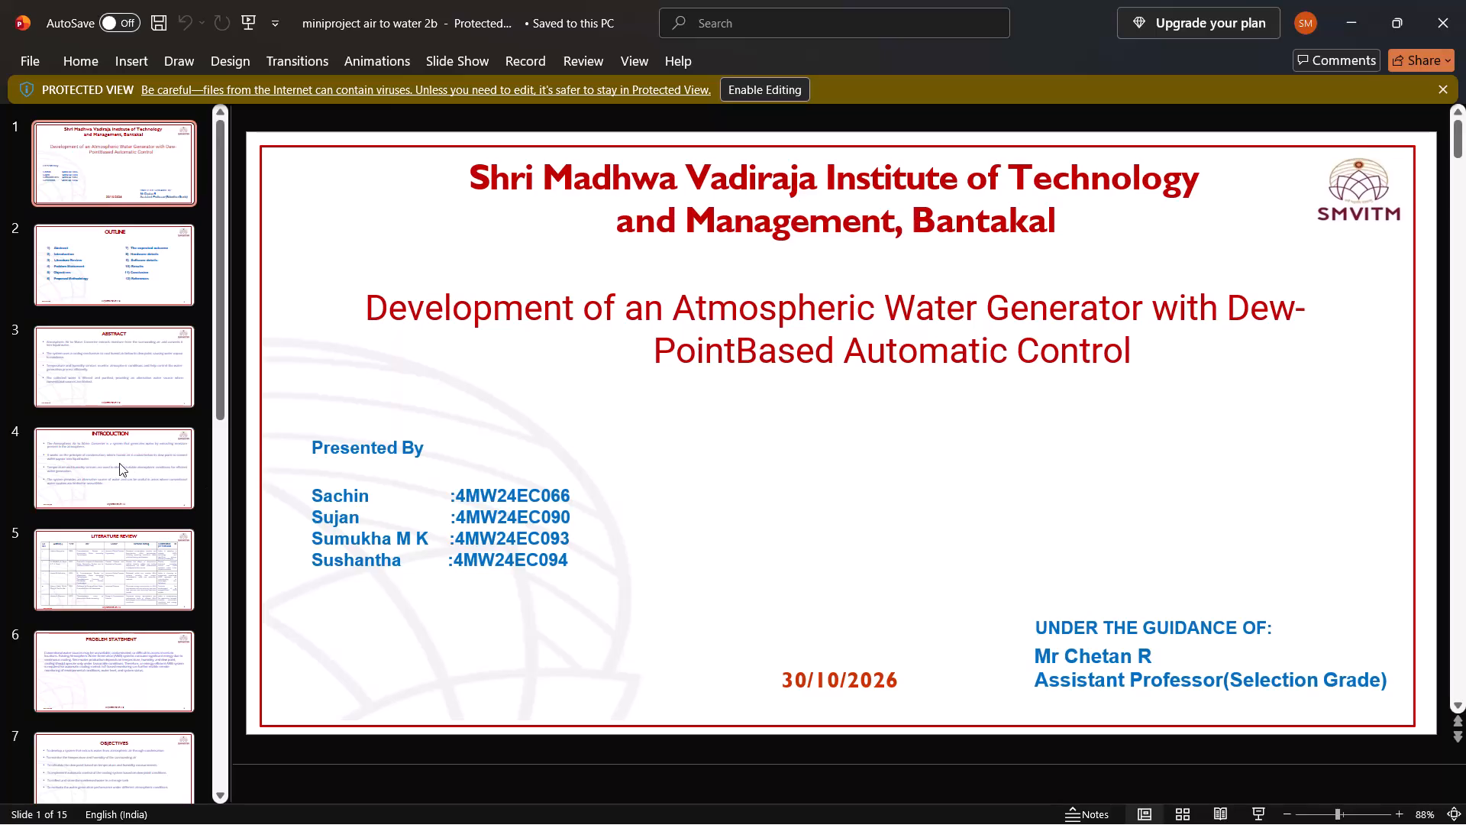
Review the Problem Statement, Objectives, Proposed Methodology and Expected Outcome slides in the protected copy of the presentation.
{"action": "left_click", "coordinate": [118, 652]}
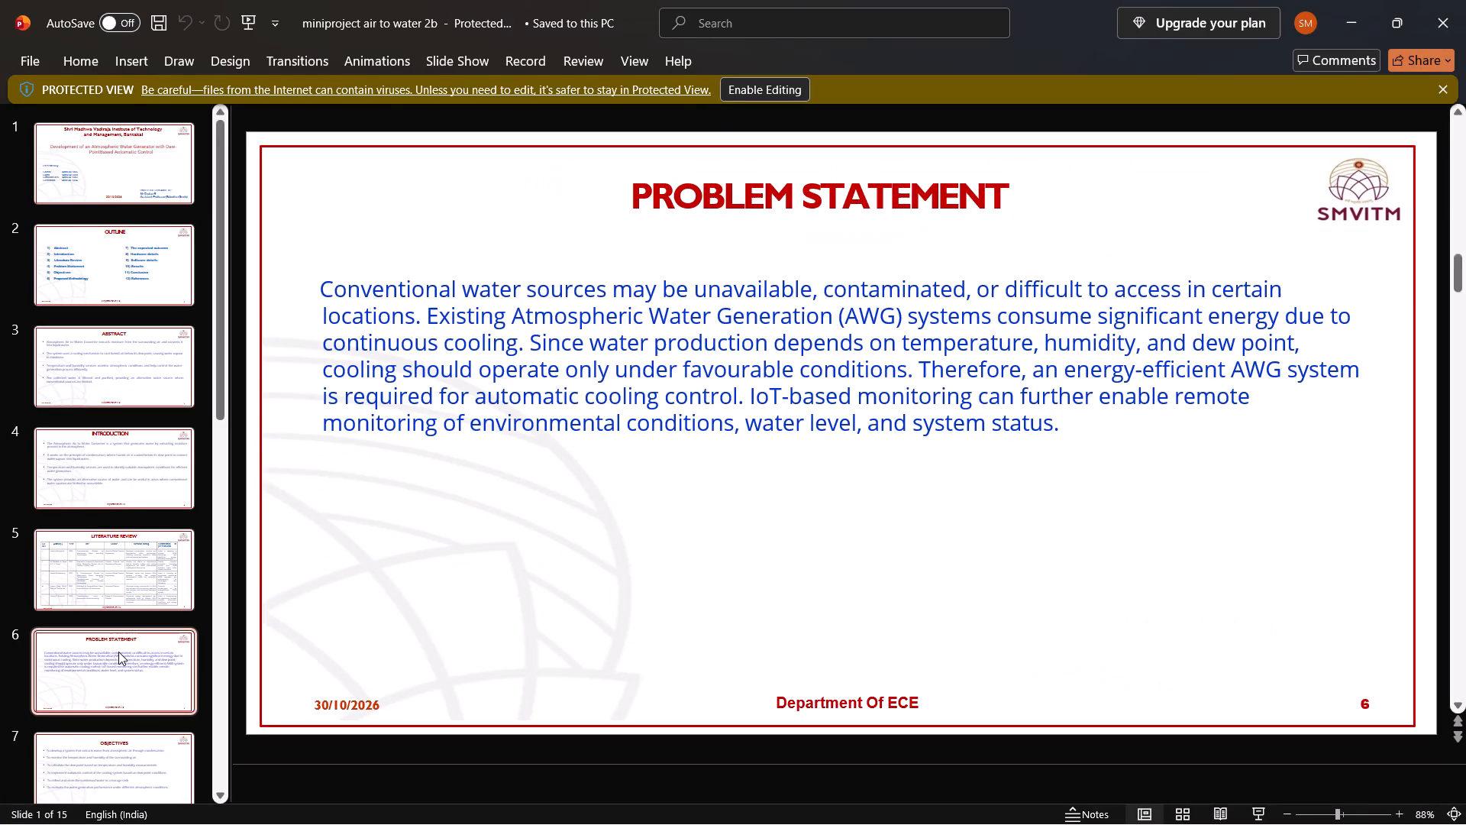
{"action": "left_click", "coordinate": [133, 756]}
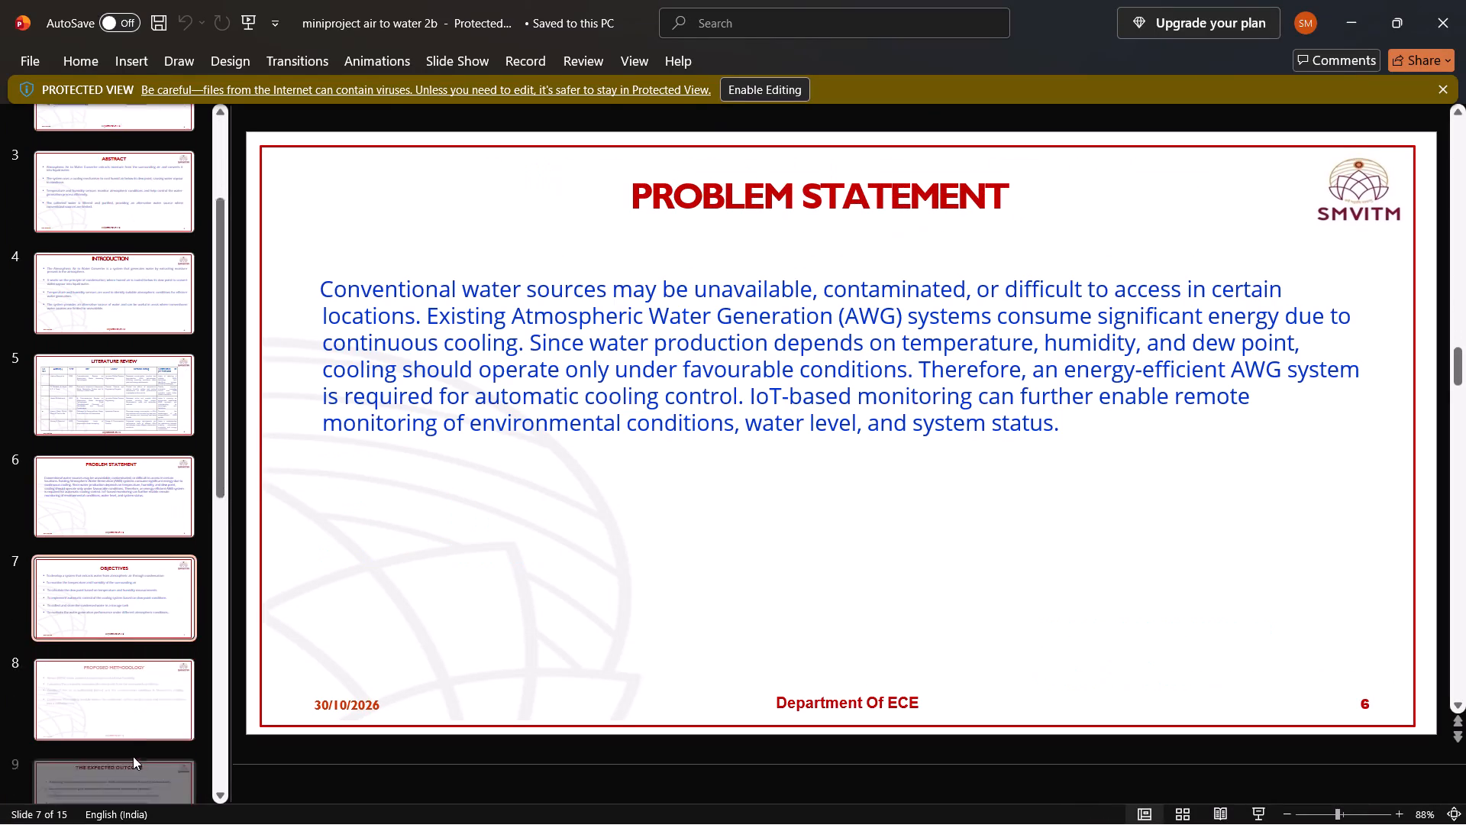
{"action": "scroll", "coordinate": [133, 756], "scroll_direction": "down", "scroll_amount": 1}
{"action": "left_click", "coordinate": [150, 539]}
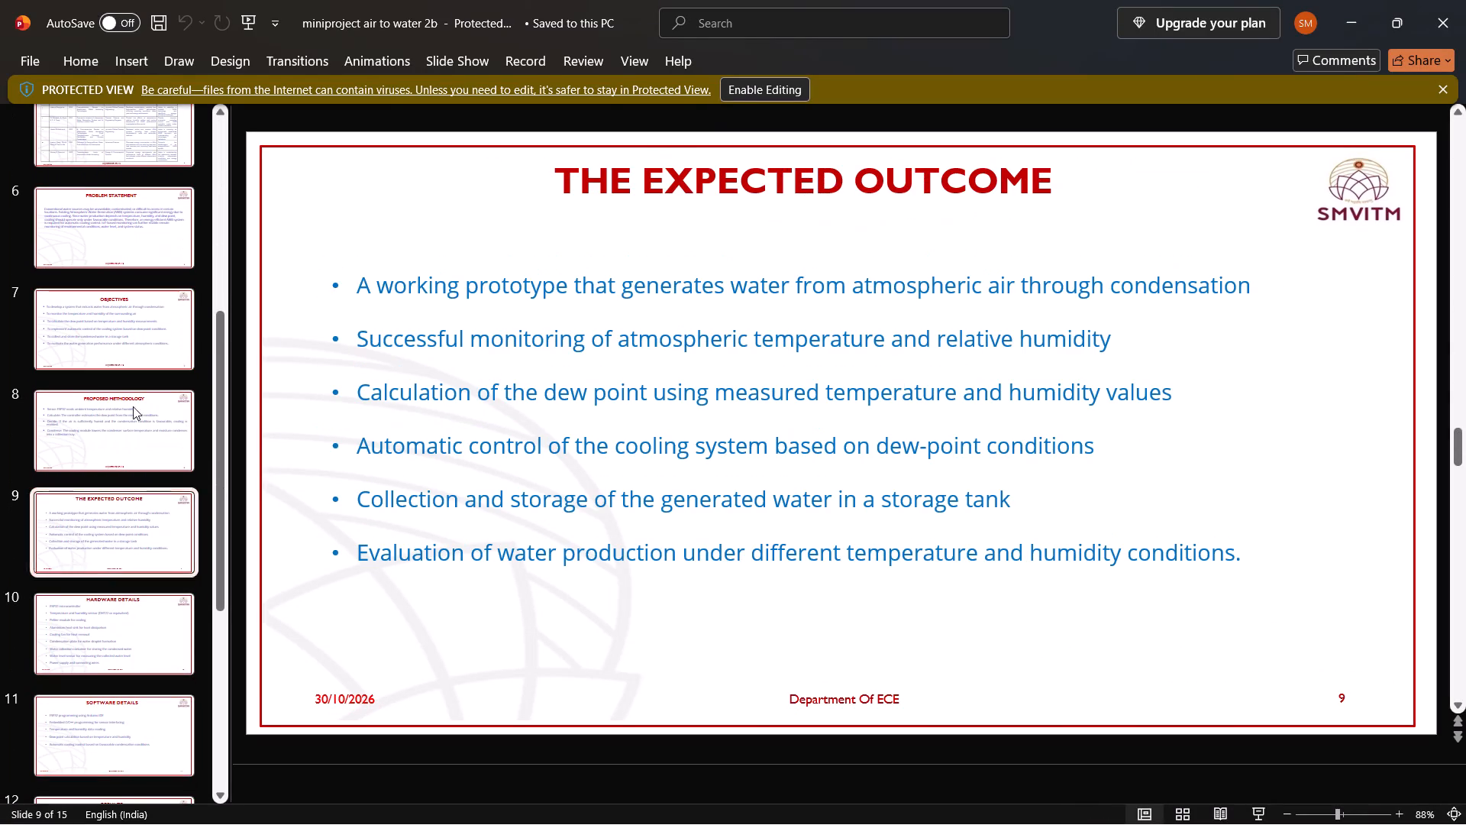
{"action": "left_click", "coordinate": [128, 387]}
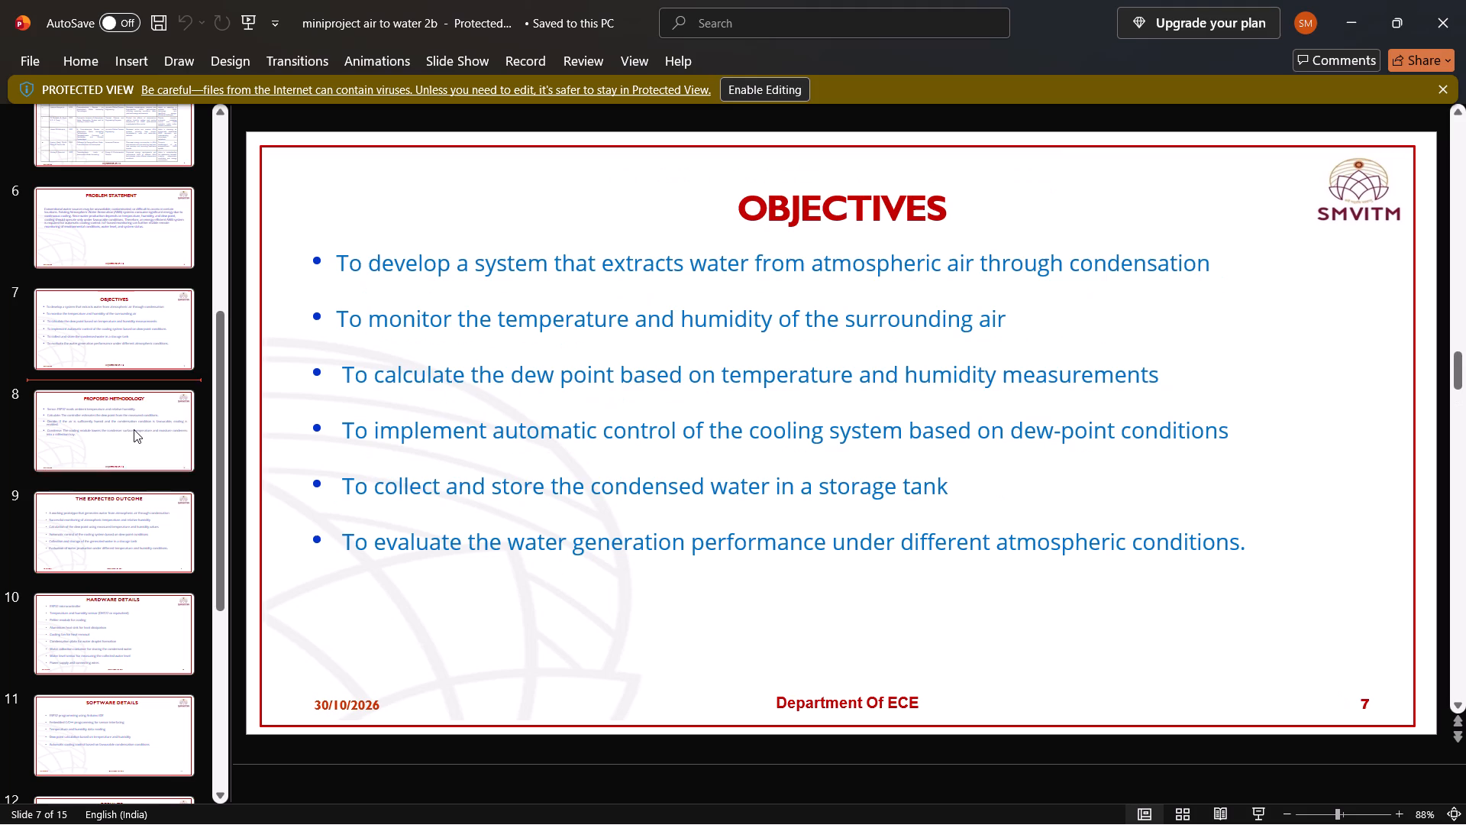
{"action": "left_click", "coordinate": [134, 429]}
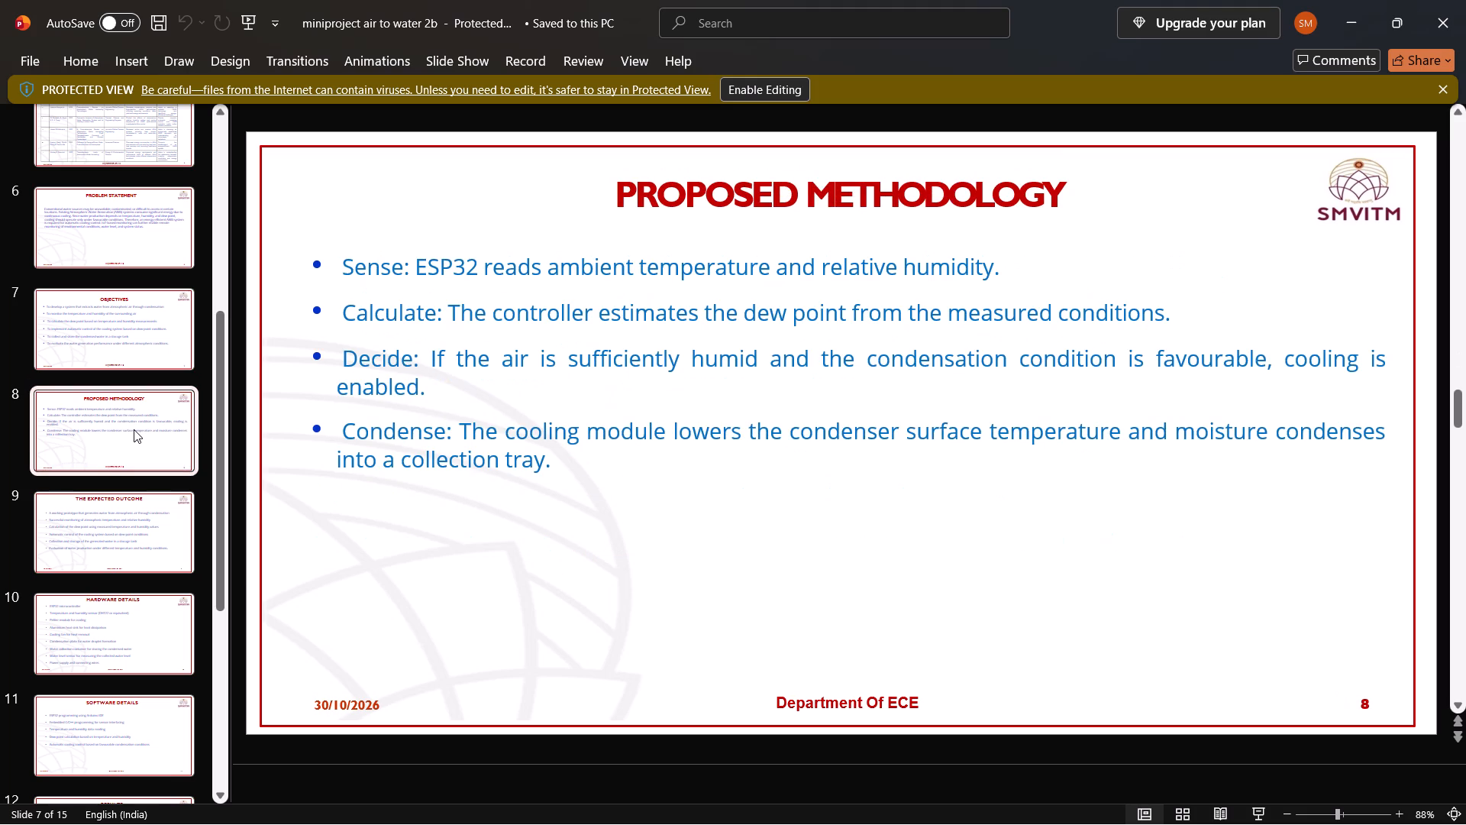
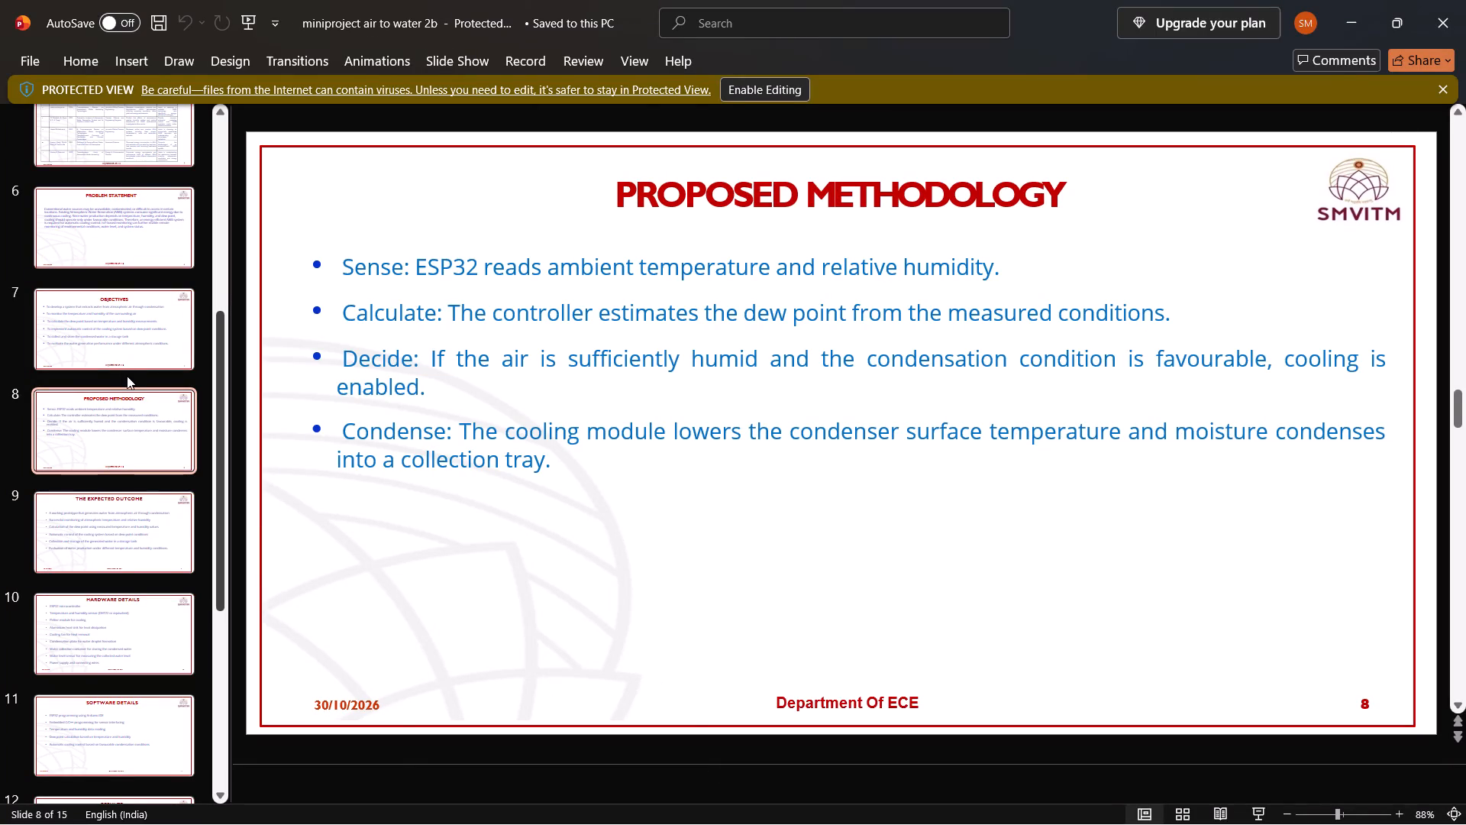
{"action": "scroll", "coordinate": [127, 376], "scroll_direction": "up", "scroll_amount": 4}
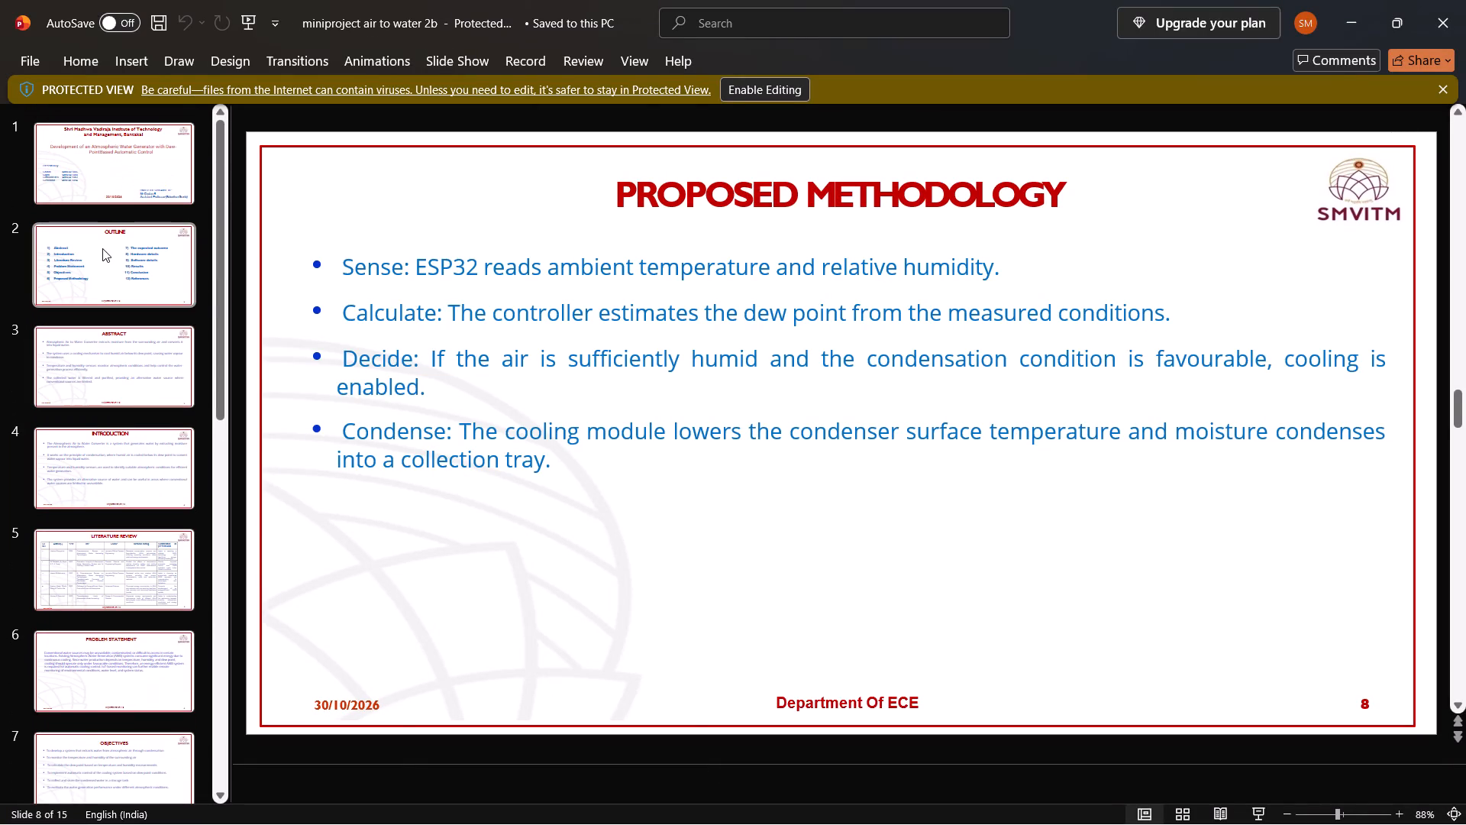